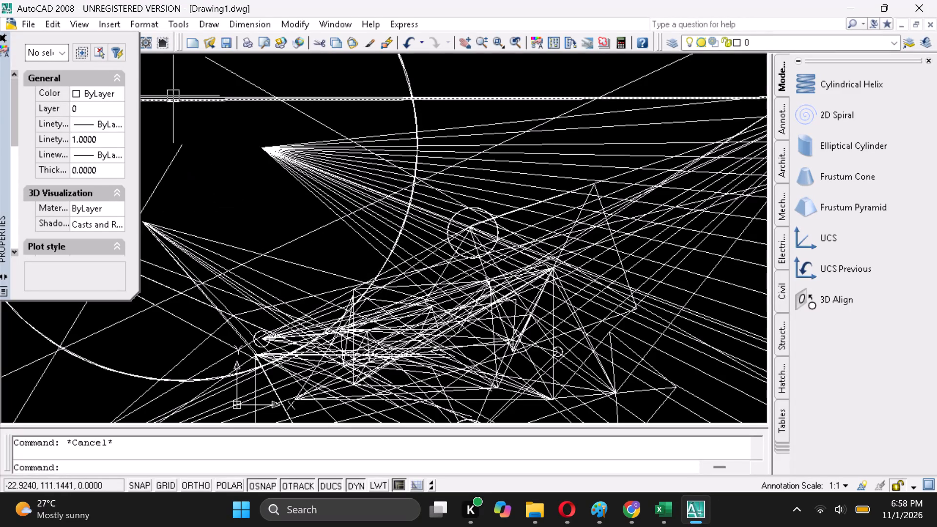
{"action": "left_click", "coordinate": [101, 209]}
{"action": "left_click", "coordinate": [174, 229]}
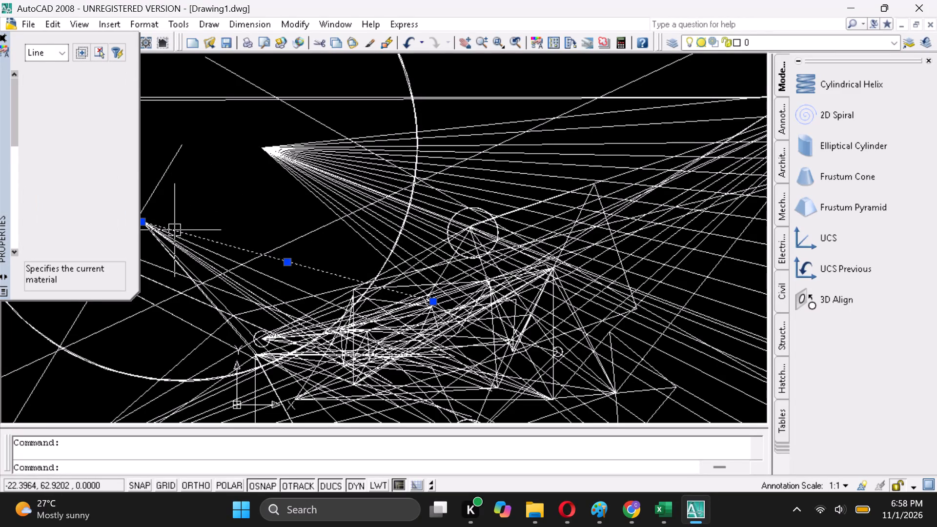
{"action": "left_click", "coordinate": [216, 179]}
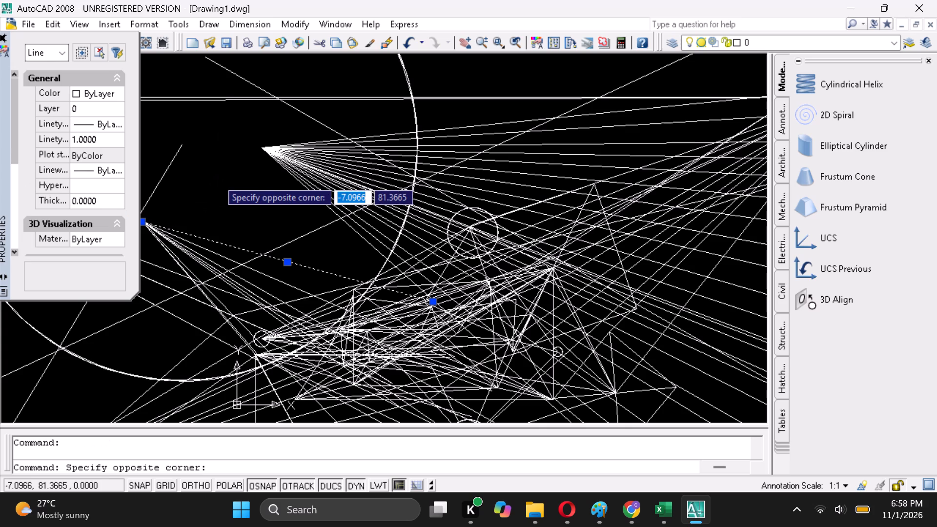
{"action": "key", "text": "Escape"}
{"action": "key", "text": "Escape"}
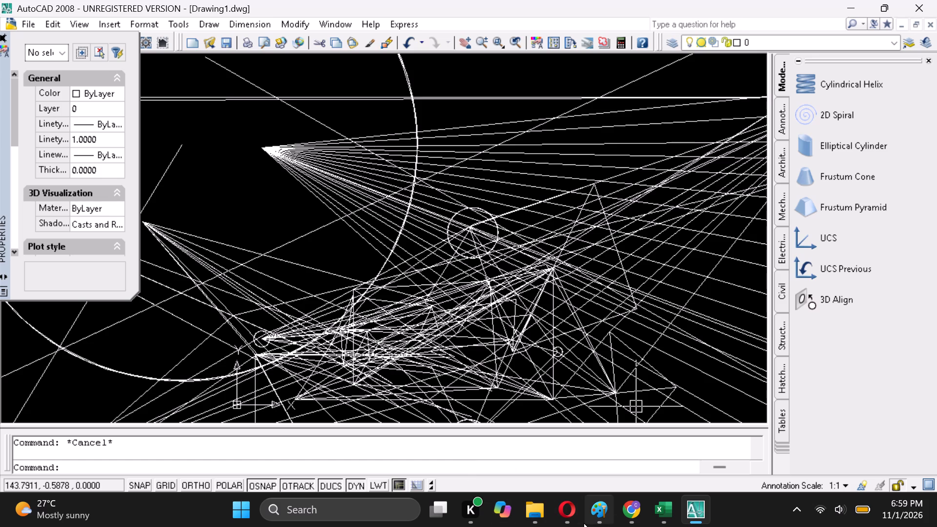
Switch to the "work site names" workbook in Excel.
{"action": "left_click", "coordinate": [668, 511]}
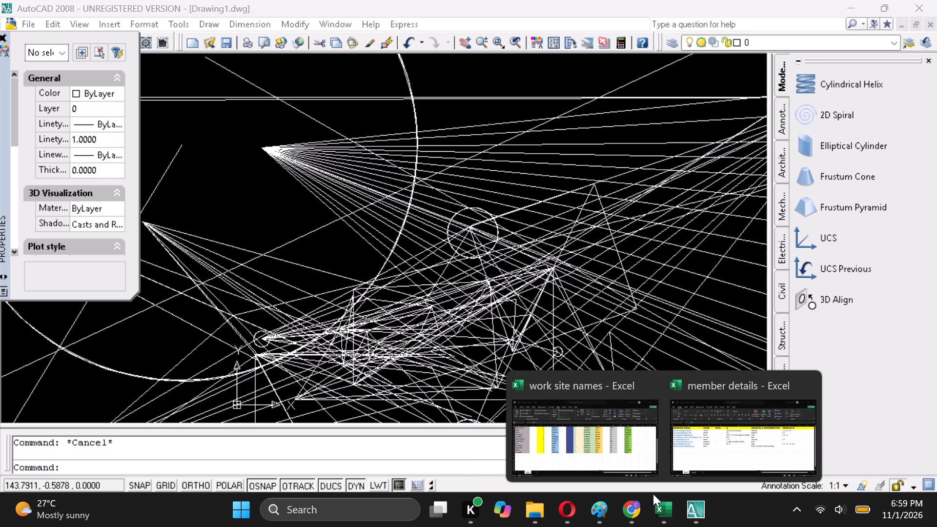
{"action": "left_click", "coordinate": [640, 468]}
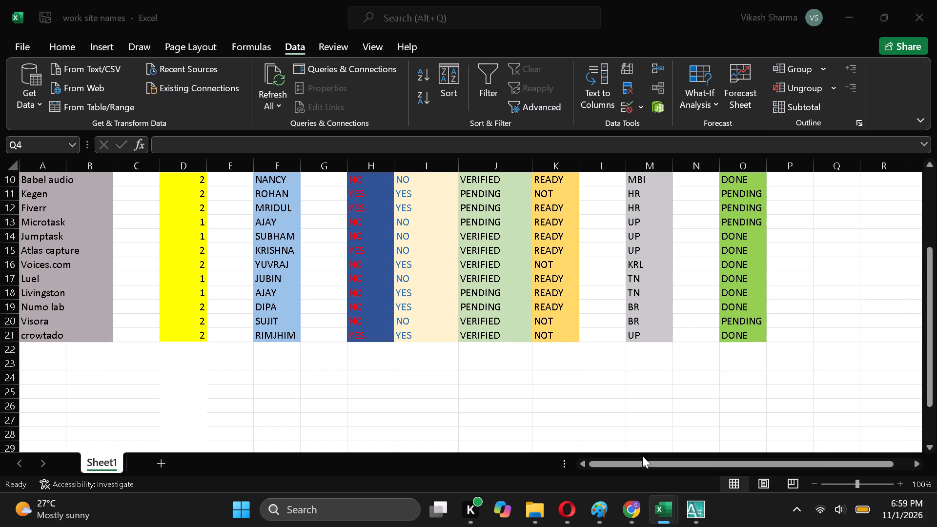
Set the font of the empty header cell Q1, in the CONTRACT header row, to Arial Black, size 12.
{"action": "left_click", "coordinate": [936, 221]}
{"action": "left_click", "coordinate": [934, 219]}
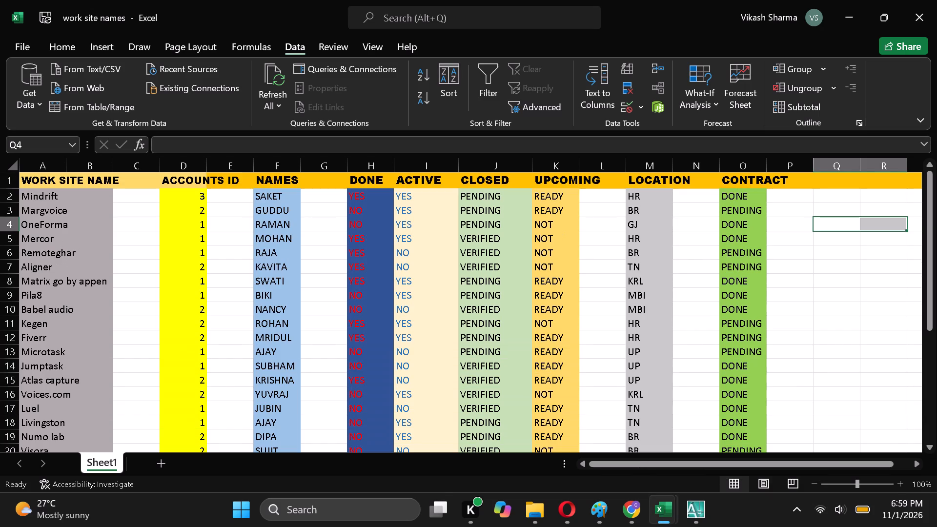
{"action": "left_click", "coordinate": [829, 182]}
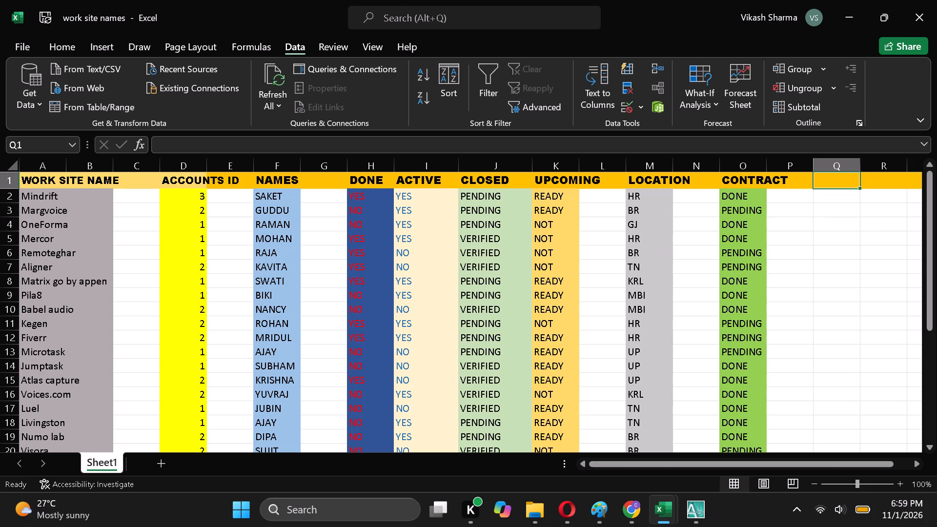
{"action": "double_click", "coordinate": [829, 182]}
{"action": "double_click", "coordinate": [828, 185]}
{"action": "left_click", "coordinate": [828, 185]}
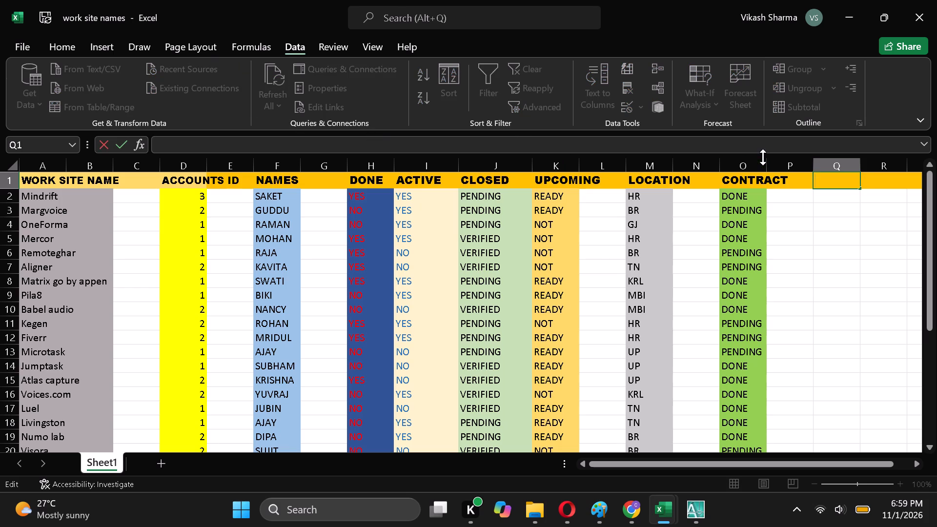
{"action": "key", "text": "n"}
{"action": "left_click", "coordinate": [64, 47]}
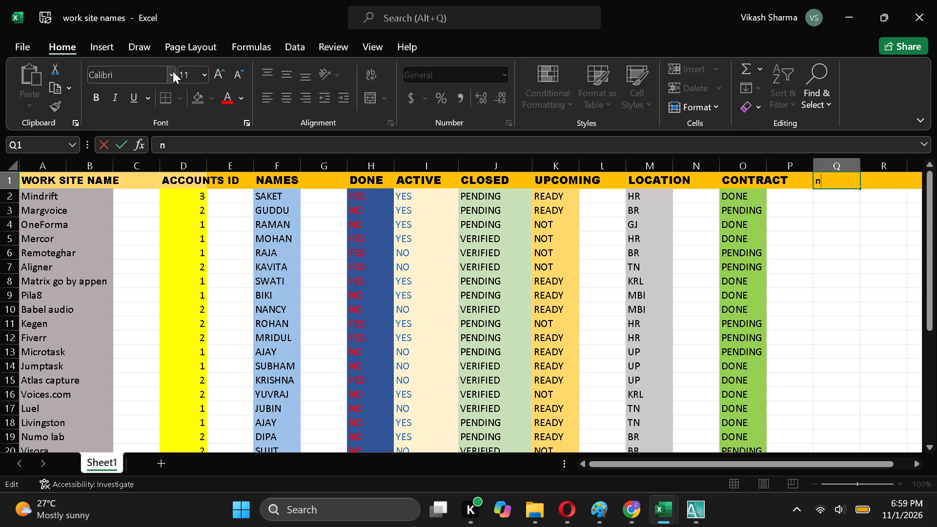
{"action": "left_click", "coordinate": [174, 71]}
{"action": "key", "text": "BackSpace"}
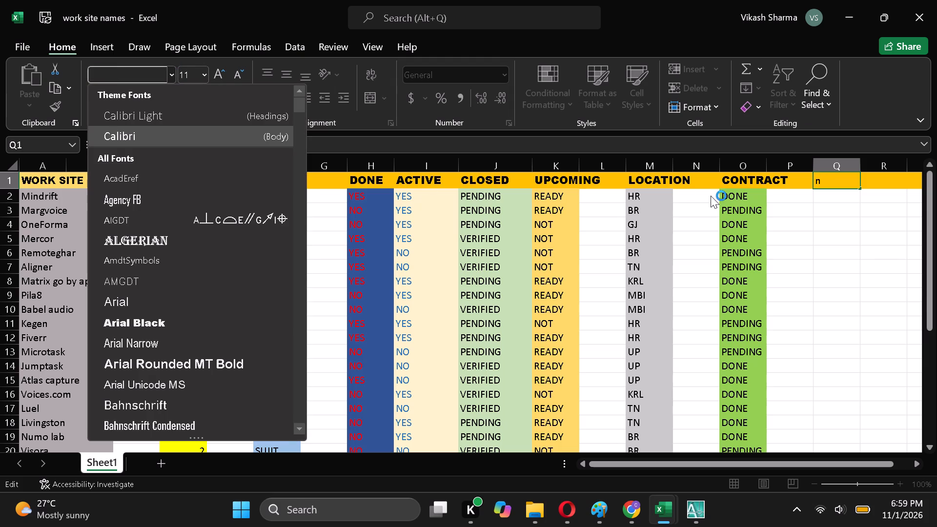
{"action": "left_click", "coordinate": [827, 181]}
{"action": "key", "text": "BackSpace"}
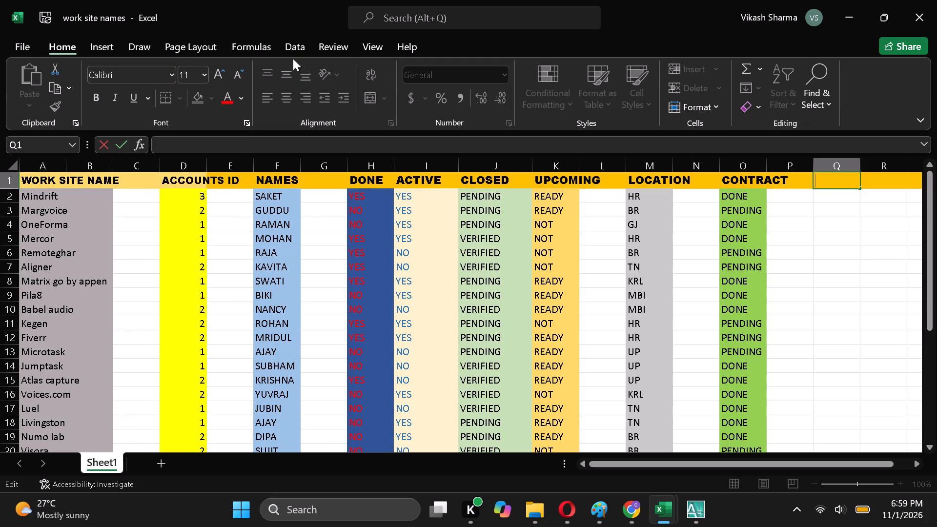
{"action": "left_click", "coordinate": [174, 70]}
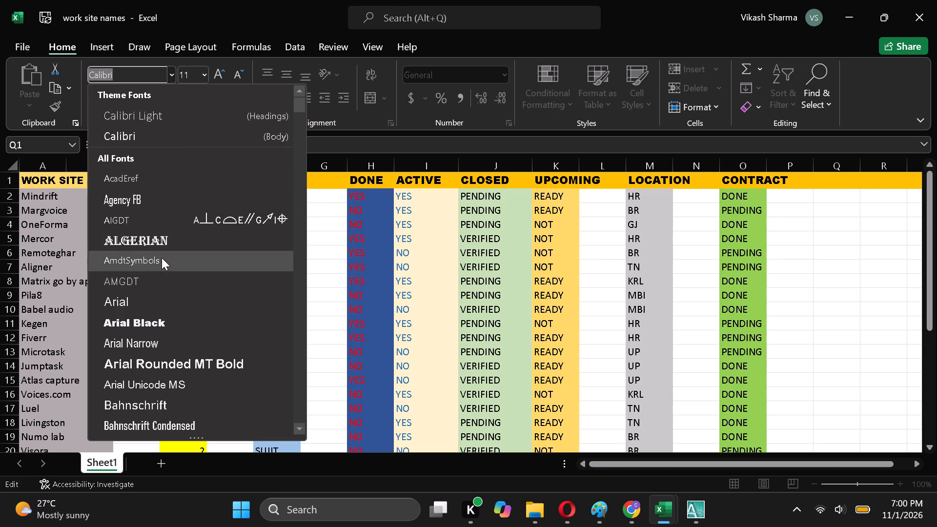
{"action": "left_click", "coordinate": [158, 327]}
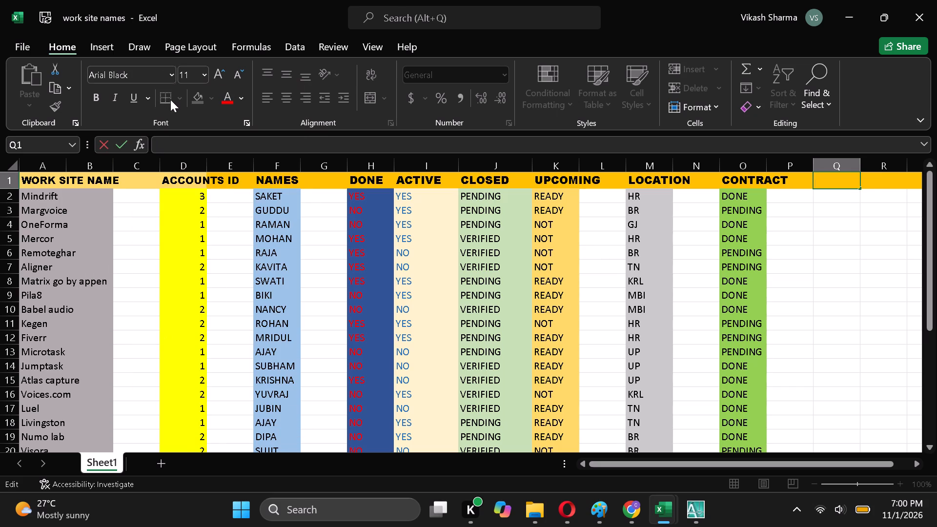
{"action": "left_click", "coordinate": [206, 75]}
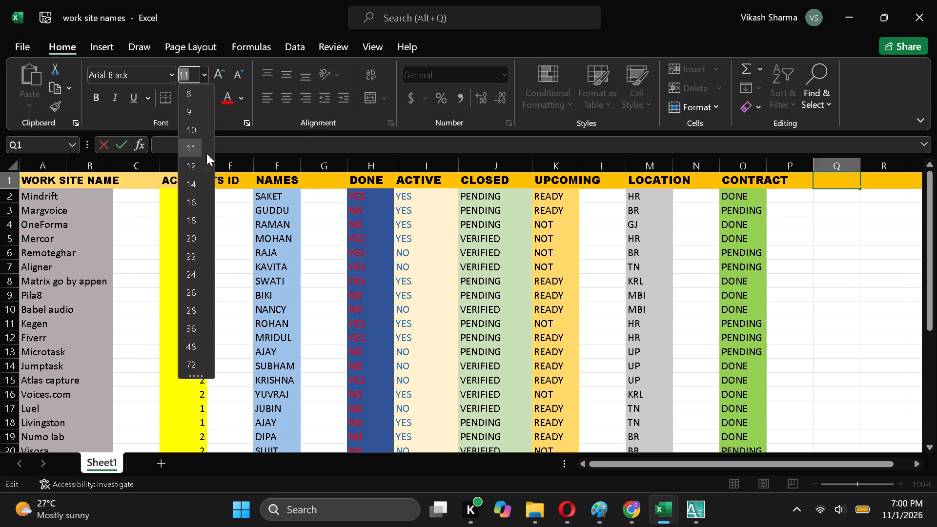
{"action": "left_click", "coordinate": [201, 174]}
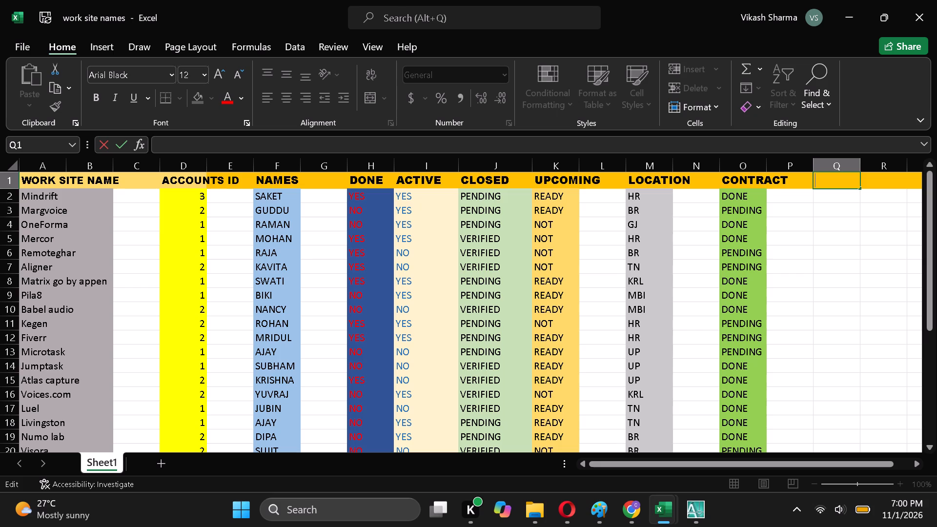
Enter N.NAME as the column header in cell Q1.
{"action": "left_click", "coordinate": [818, 178]}
{"action": "key", "text": "n"}
{"action": "key", "text": "period"}
{"action": "type", "text": "NAME"}
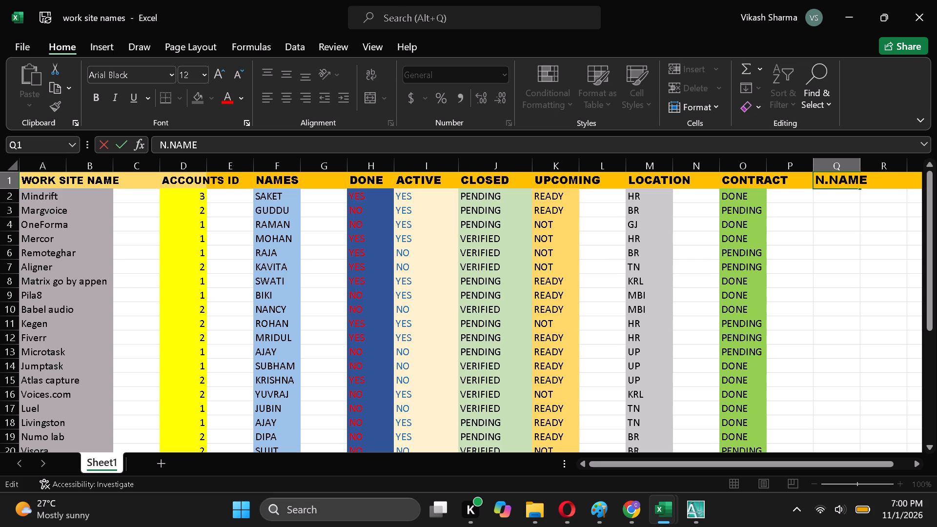
Widen column Q so that it fits the N.NAME header.
{"action": "left_click", "coordinate": [860, 167]}
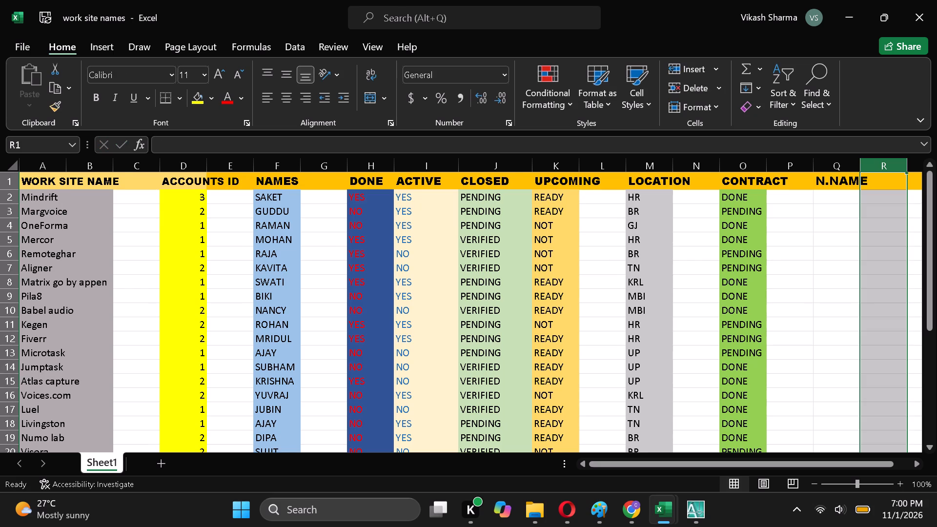
{"action": "left_click_drag", "start_coordinate": [860, 167], "coordinate": [880, 165]}
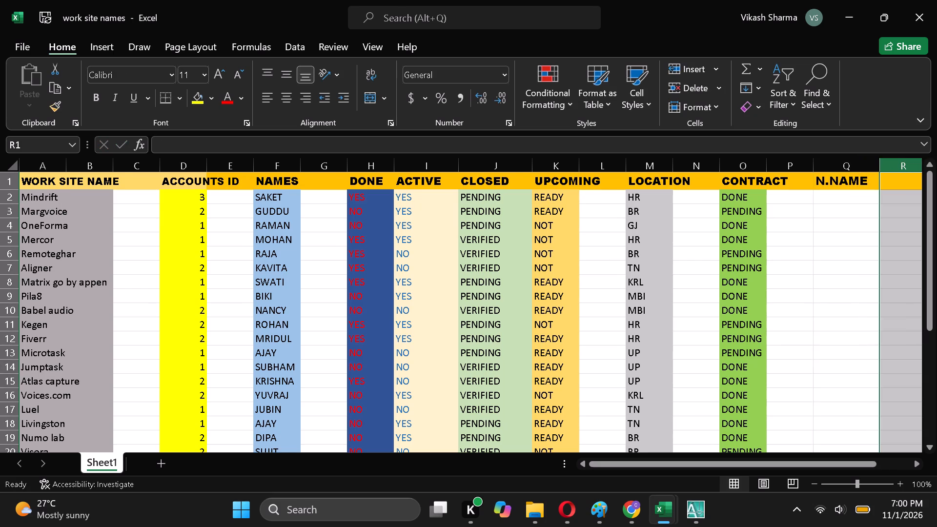
{"action": "left_click", "coordinate": [880, 165]}
Fill cells Q2 to Q6 under N.NAME with HASEENA, FARSANA, SANIYAH, KHUSHI and AZMIN.
{"action": "left_click", "coordinate": [852, 193]}
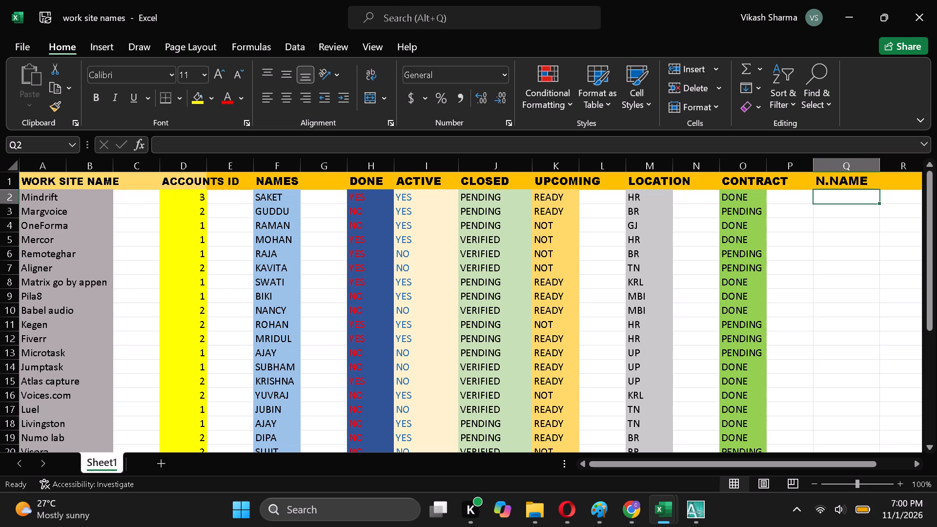
{"action": "key", "text": "h"}
{"action": "type", "text": "ASEENA"}
{"action": "key", "text": "Return"}
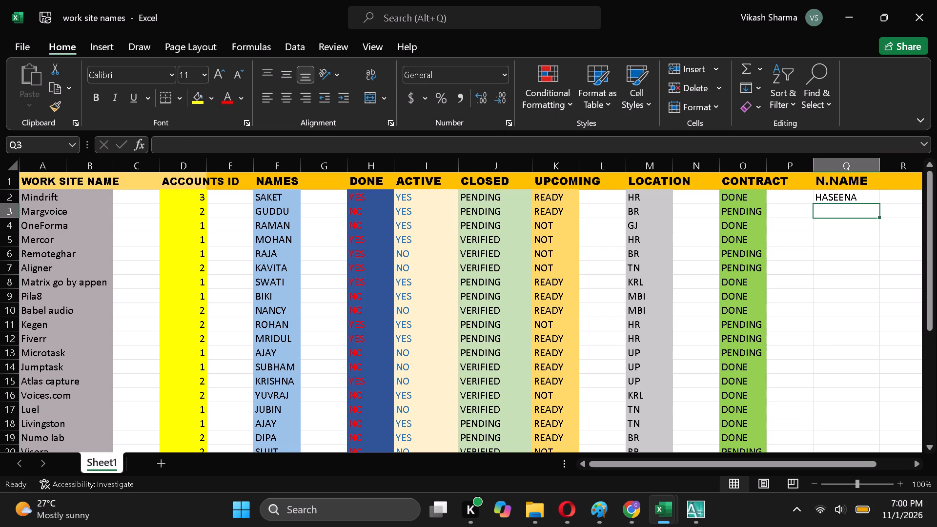
{"action": "type", "text": "FARS"}
{"action": "type", "text": "ANA"}
{"action": "key", "text": "Return"}
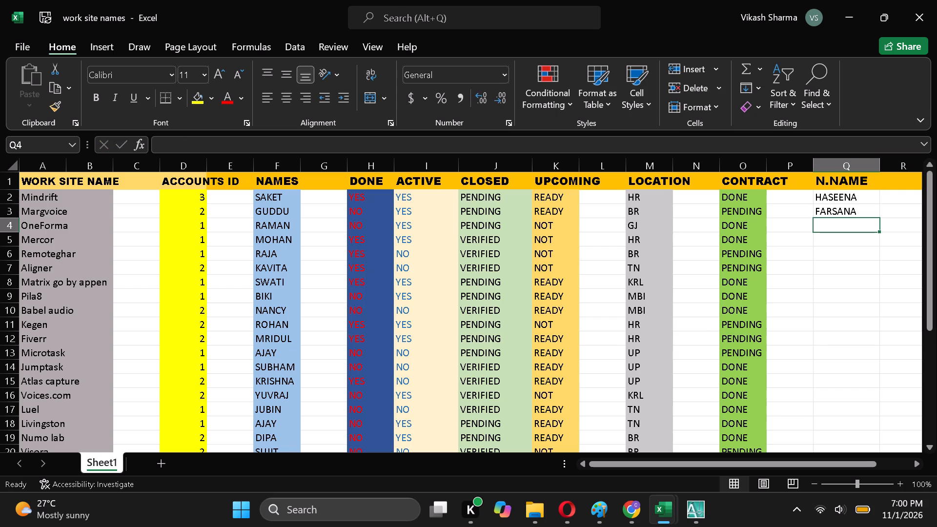
{"action": "type", "text": "SANIYAH"}
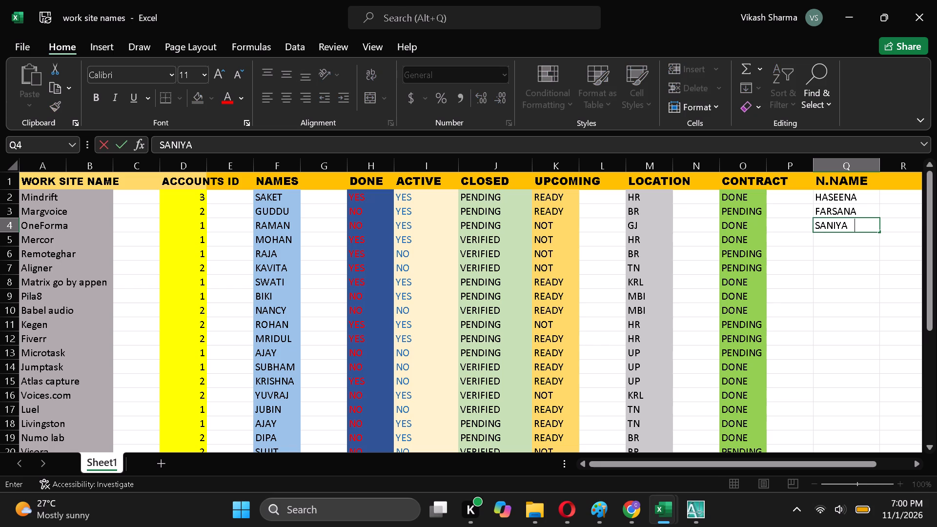
{"action": "key", "text": "Return"}
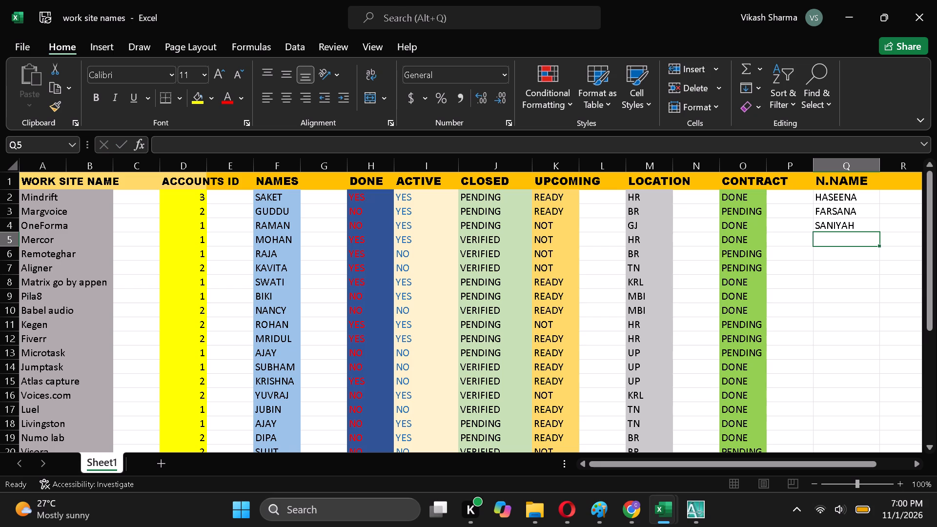
{"action": "type", "text": "KHUSHI"}
{"action": "key", "text": "Return"}
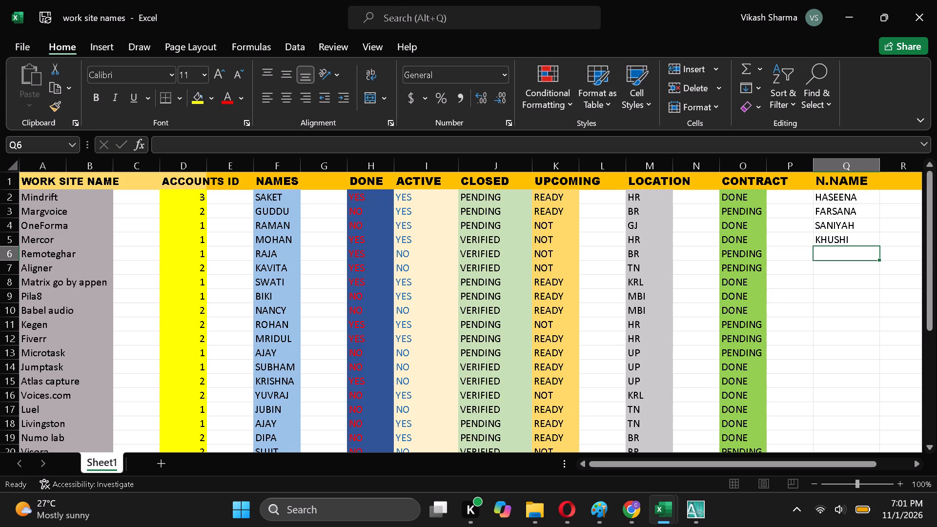
{"action": "type", "text": "AZMIN"}
{"action": "key", "text": "Return"}
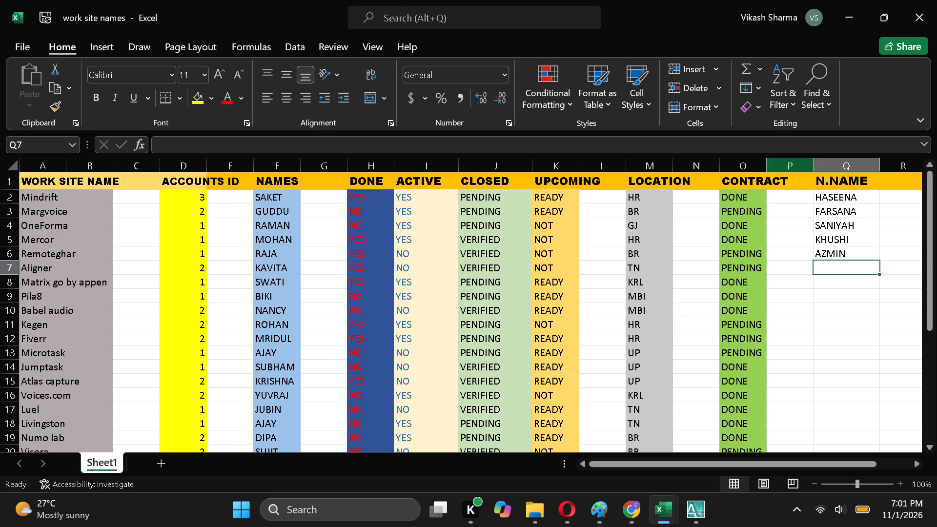
Apply a light gold fill to the empty cell Q7 below AZMIN.
{"action": "left_click", "coordinate": [212, 104]}
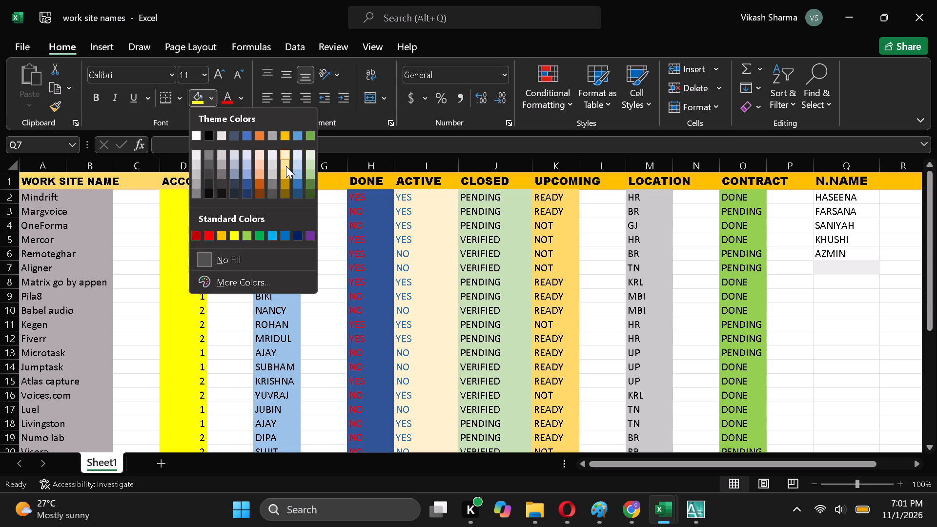
{"action": "left_click", "coordinate": [286, 166]}
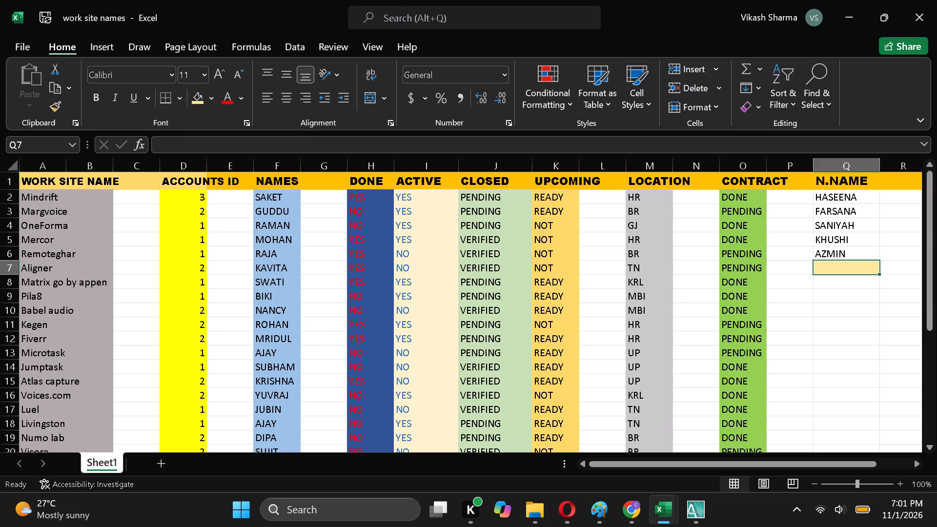
Move the light gold cell Q7 to P3, beside FARSANA.
{"action": "left_click_drag", "start_coordinate": [813, 259], "coordinate": [810, 212]}
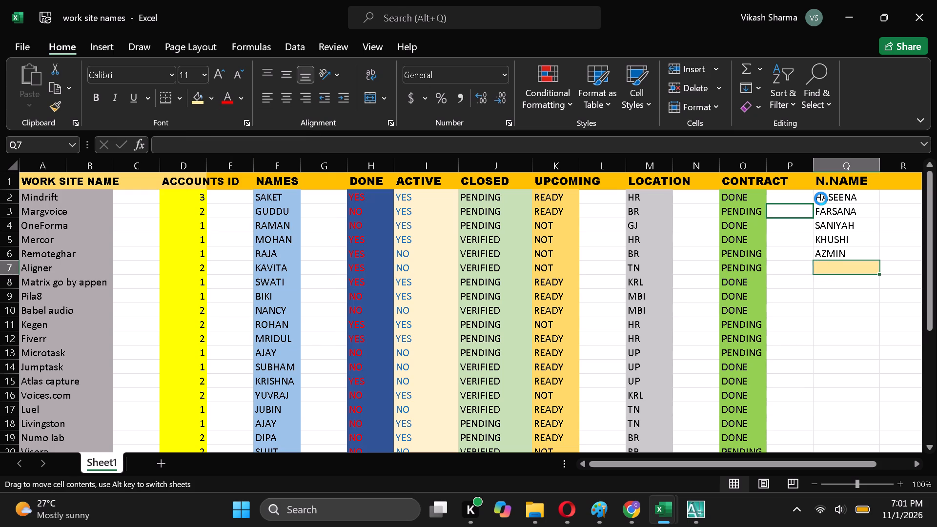
{"action": "left_click", "coordinate": [821, 199]}
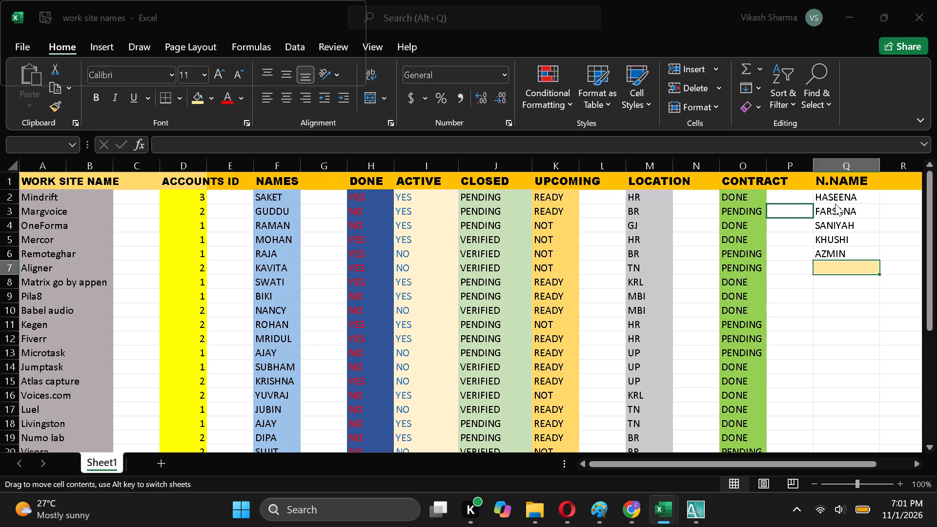
{"action": "left_click", "coordinate": [646, 233]}
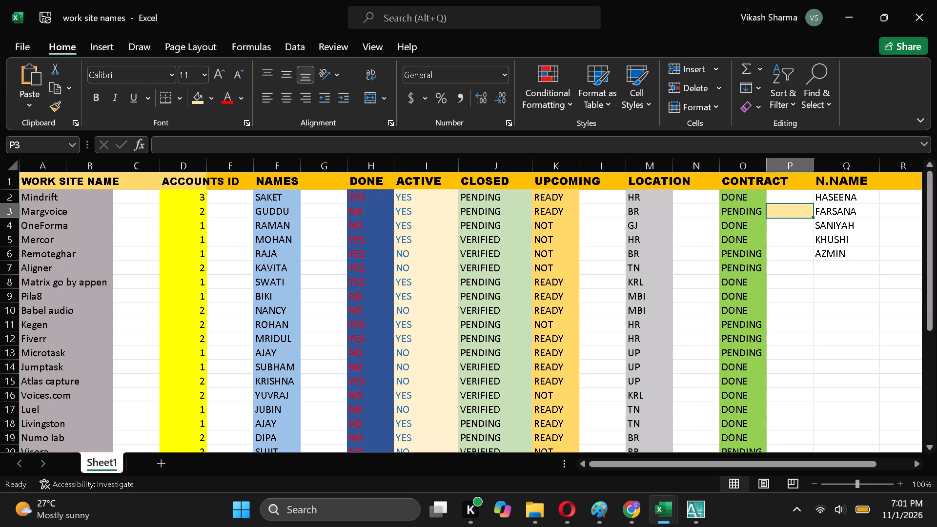
Undo the move of the light gold cell to P3 and the light gold fill on Q7.
{"action": "left_click", "coordinate": [826, 205]}
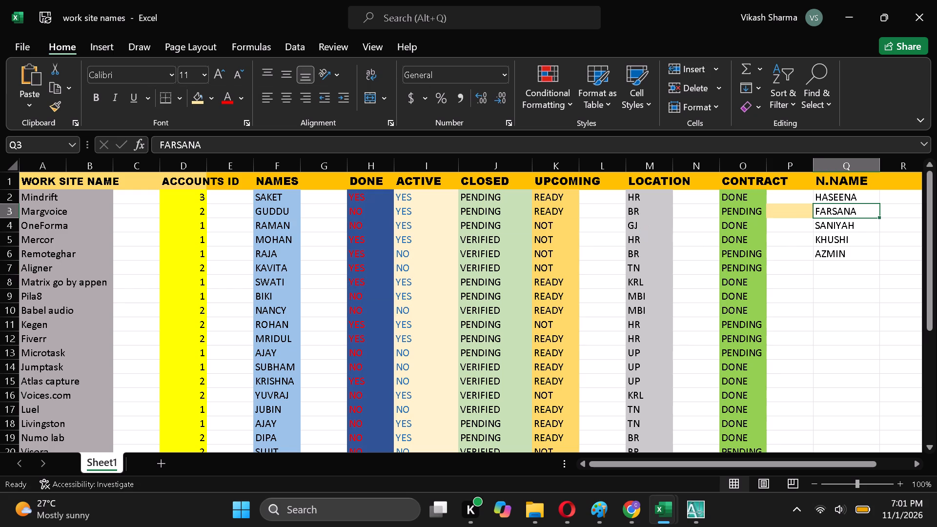
{"action": "left_click", "coordinate": [801, 210]}
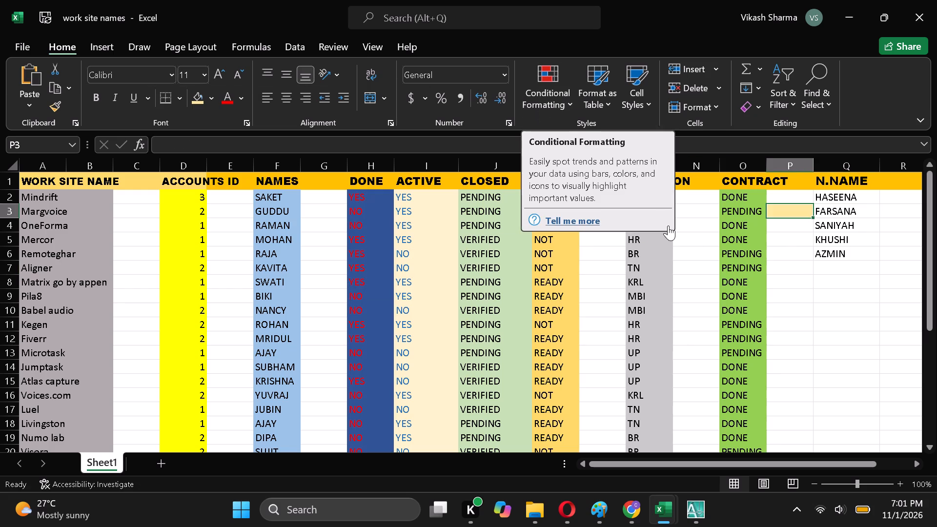
{"action": "key", "text": "ctrl+z"}
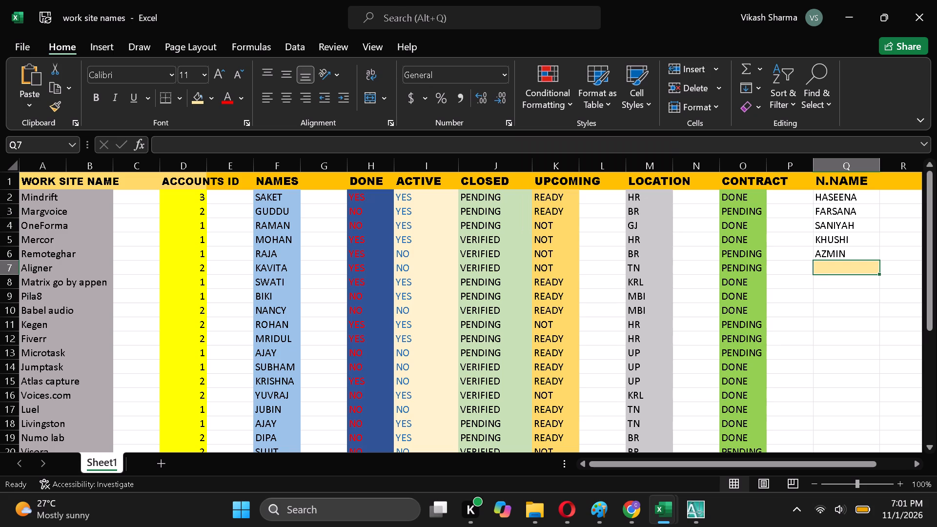
{"action": "key", "text": "ctrl+z"}
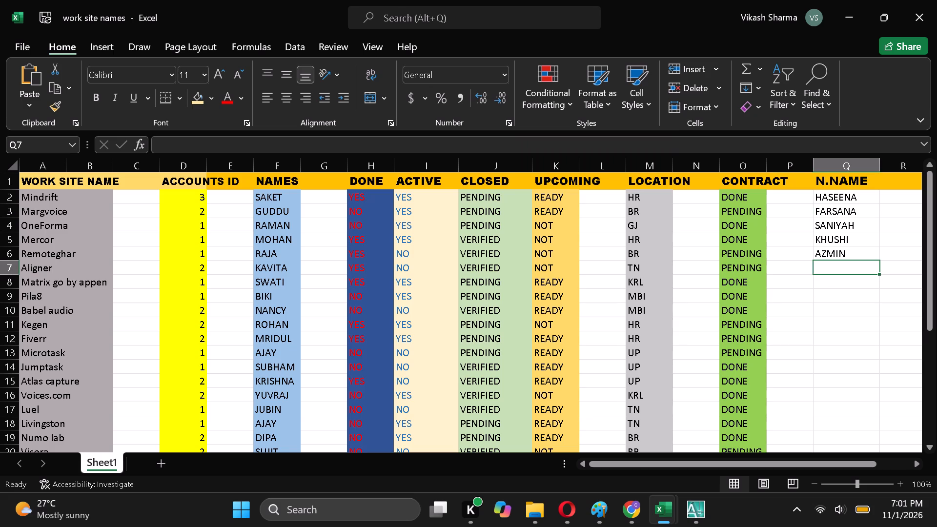
Apply the light gold fill to the names in Q2 to Q6 under N.NAME.
{"action": "left_click_drag", "start_coordinate": [829, 194], "coordinate": [831, 257]}
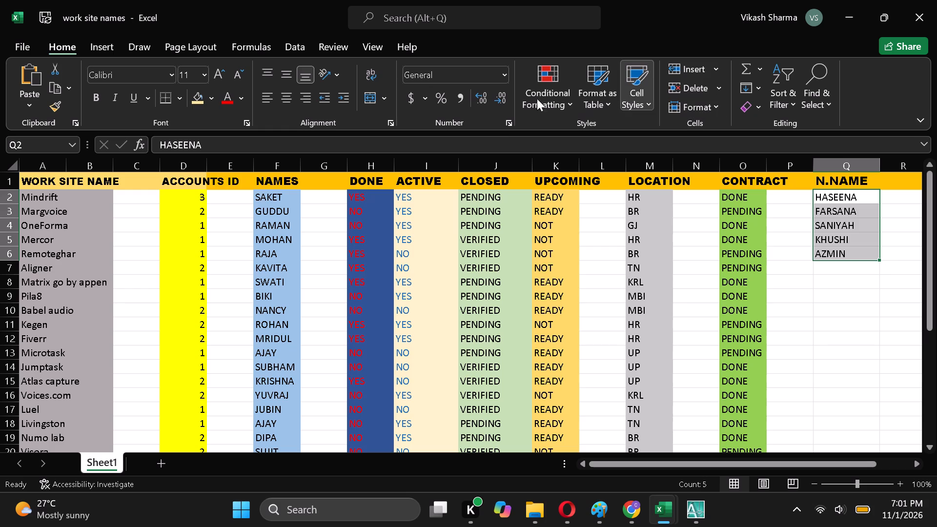
{"action": "double_click", "coordinate": [204, 101]}
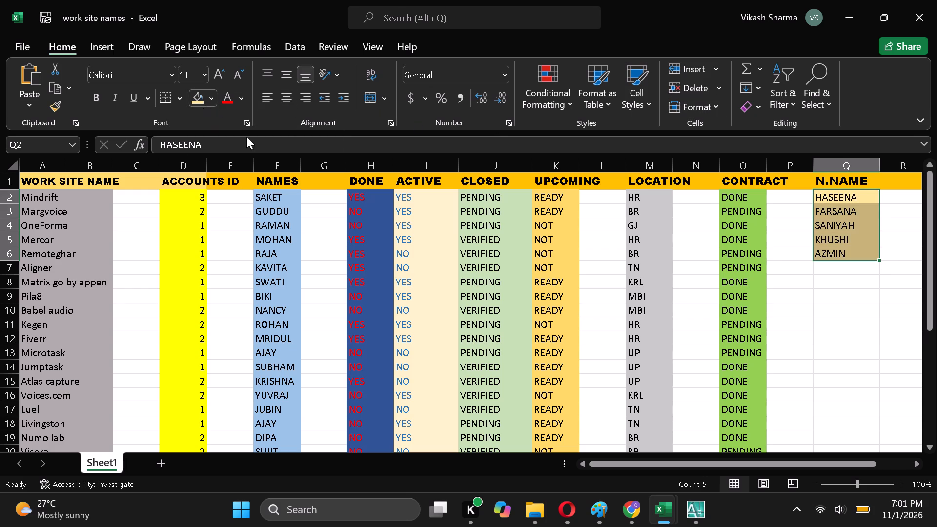
{"action": "left_click", "coordinate": [333, 248]}
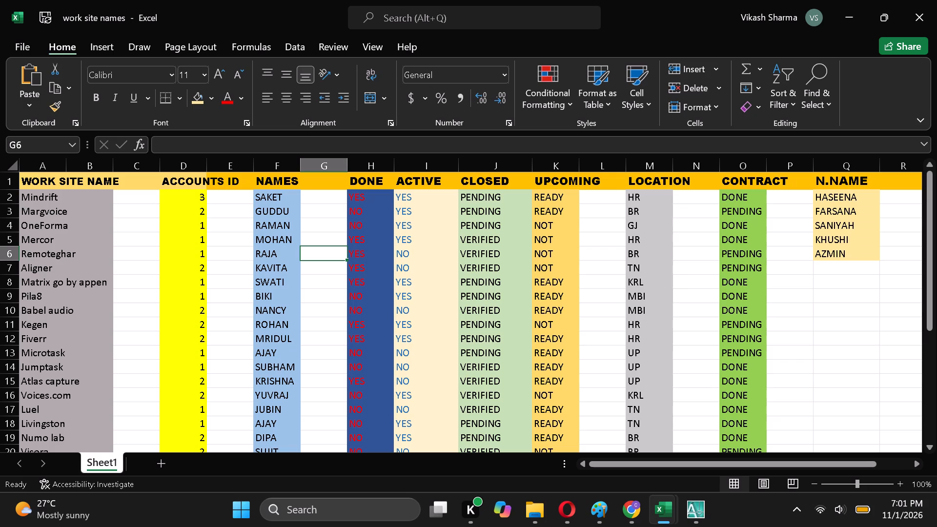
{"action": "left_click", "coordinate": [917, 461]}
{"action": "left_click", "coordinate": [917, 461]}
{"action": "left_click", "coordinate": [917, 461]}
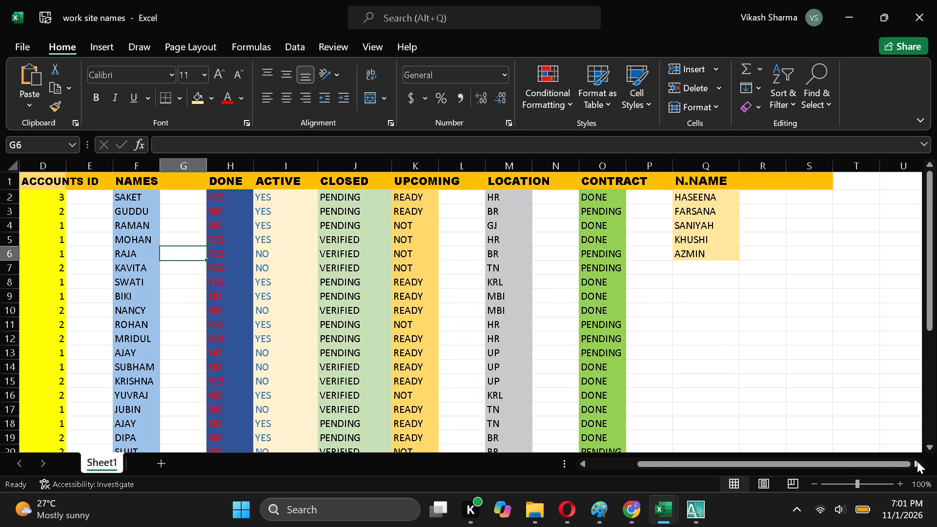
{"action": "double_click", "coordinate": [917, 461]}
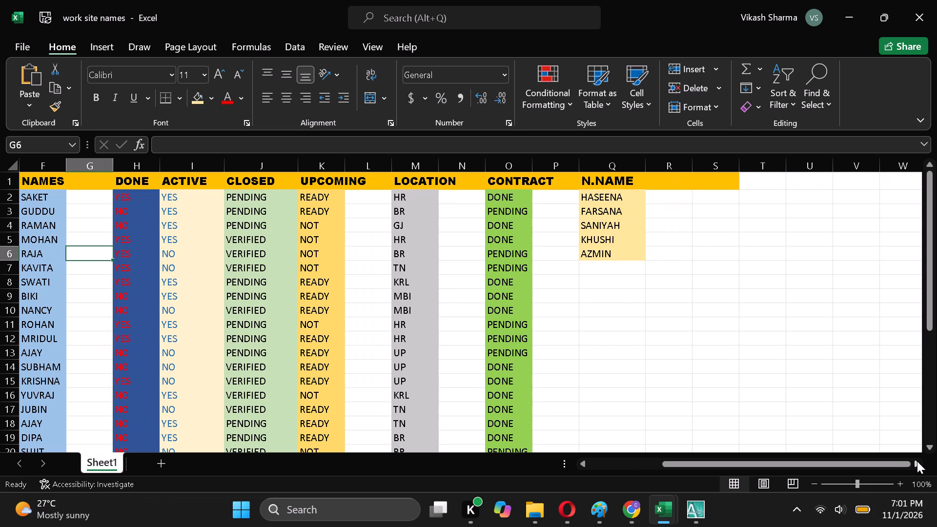
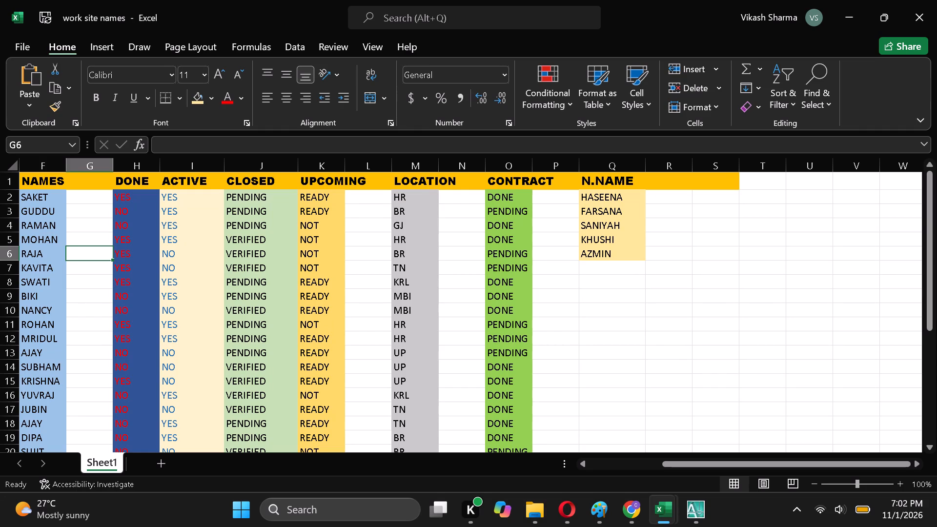
Set the font of the empty header cell R1, beside N.NAME, to Arial Black.
{"action": "left_click", "coordinate": [664, 182]}
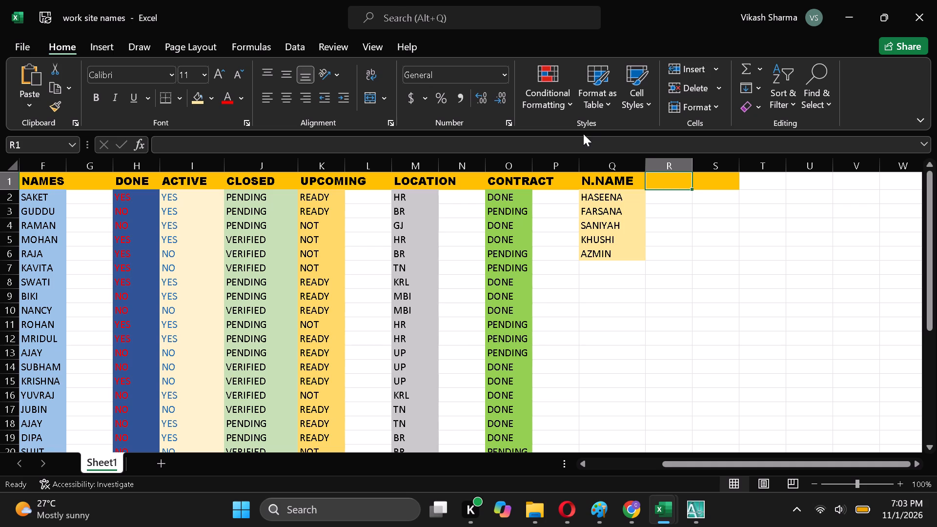
{"action": "left_click", "coordinate": [170, 78]}
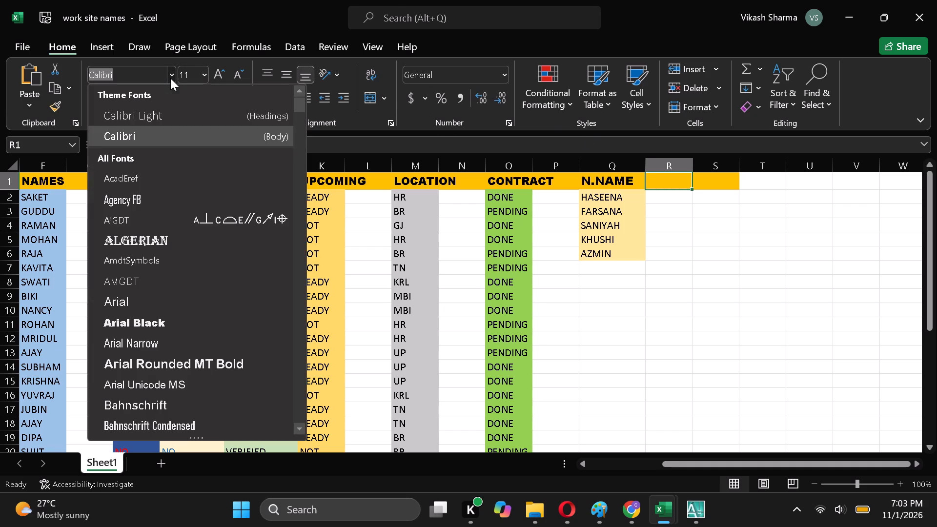
{"action": "left_click", "coordinate": [170, 317]}
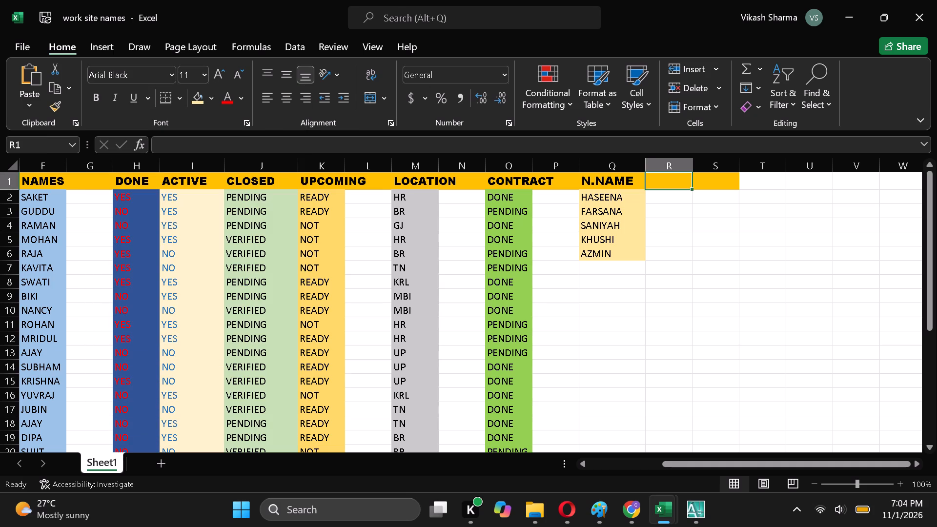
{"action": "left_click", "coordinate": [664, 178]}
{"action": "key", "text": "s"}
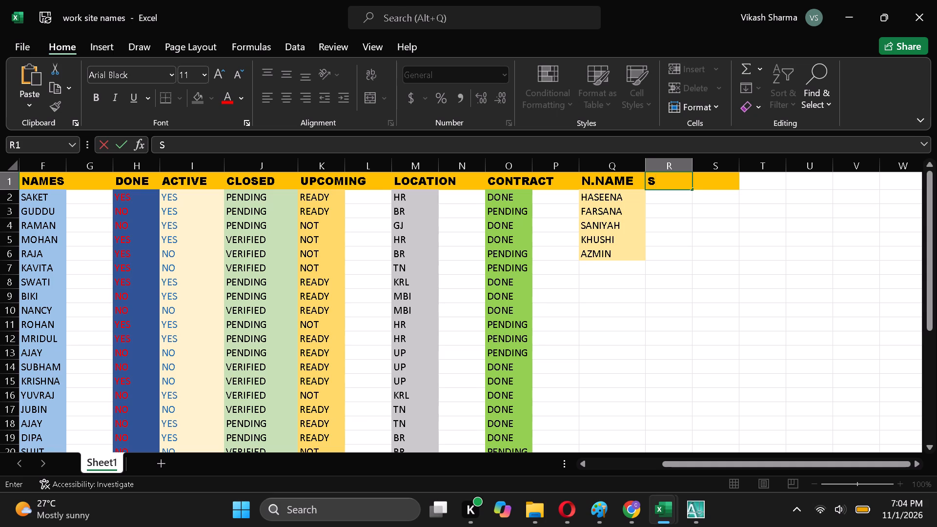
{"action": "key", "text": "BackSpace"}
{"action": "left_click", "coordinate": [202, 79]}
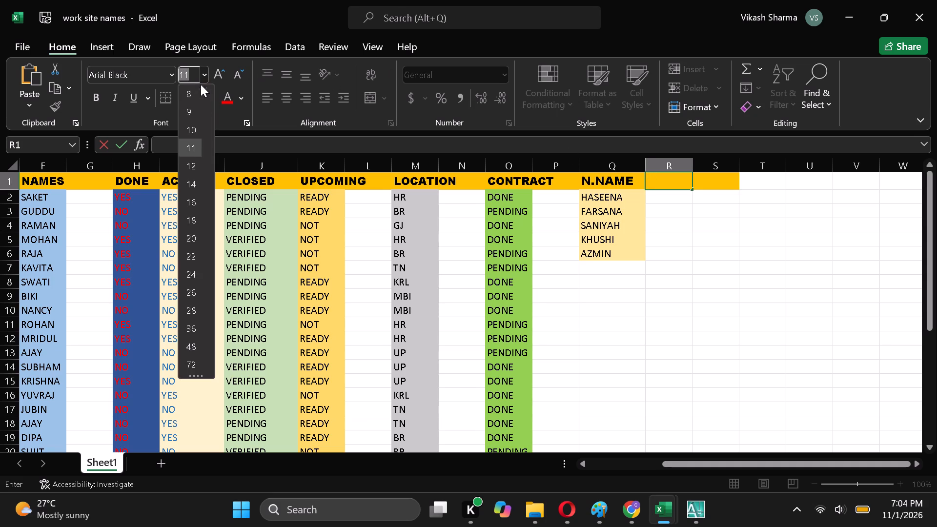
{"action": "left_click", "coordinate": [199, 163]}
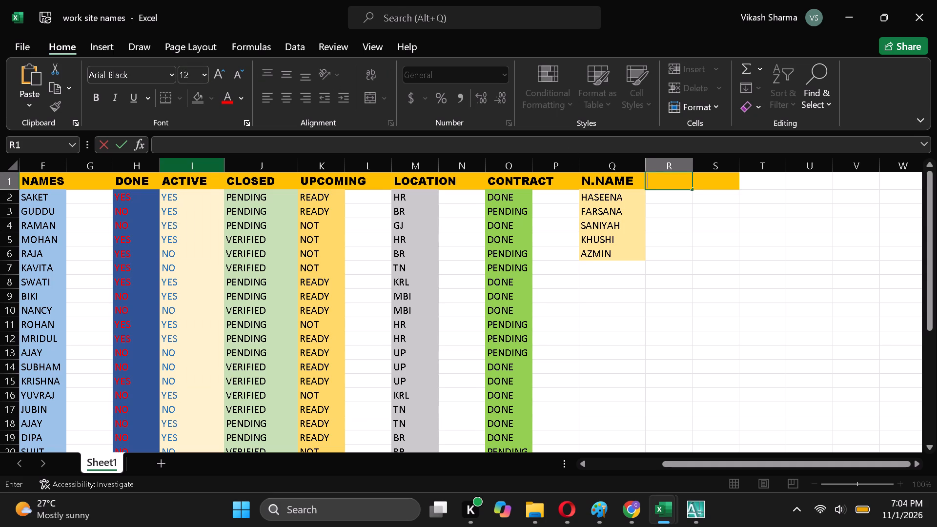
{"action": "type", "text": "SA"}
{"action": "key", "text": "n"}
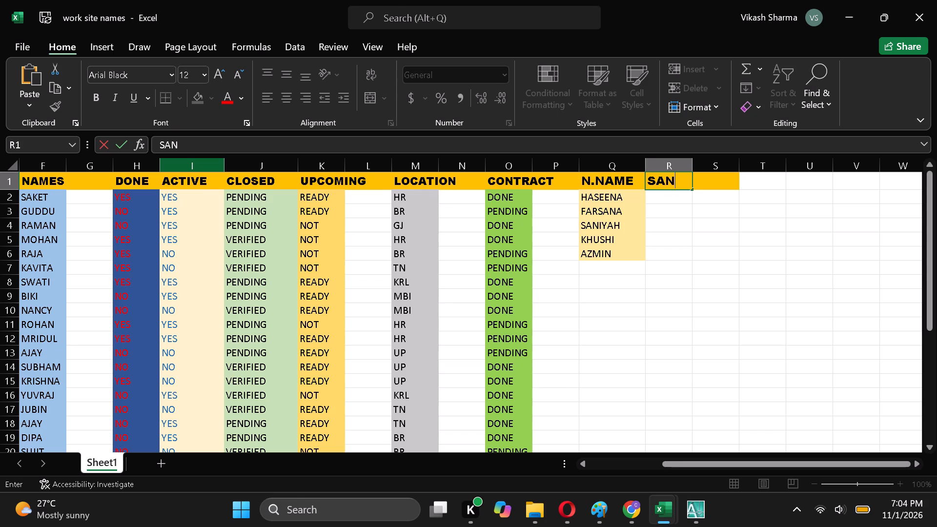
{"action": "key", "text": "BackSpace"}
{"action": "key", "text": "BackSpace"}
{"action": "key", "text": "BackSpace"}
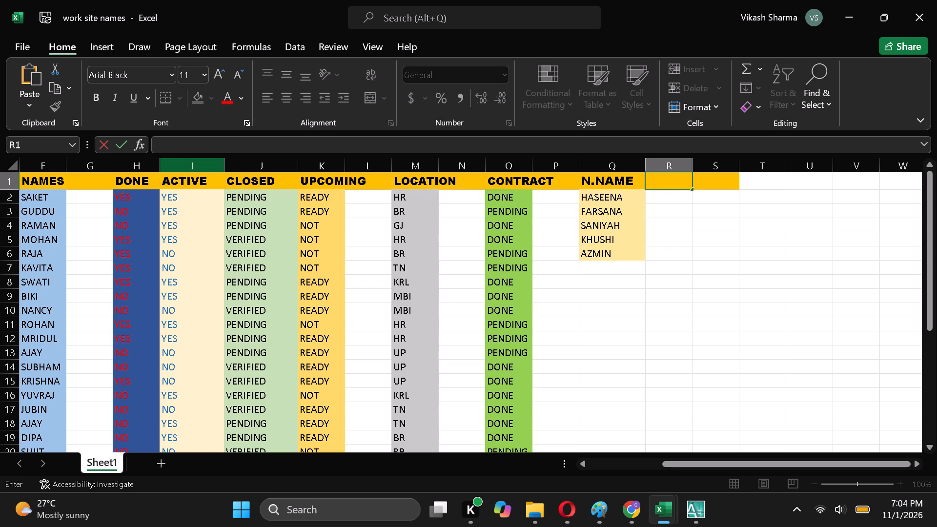
Enter WORKING PLATFORM as the column header in R1.
{"action": "key", "text": "w"}
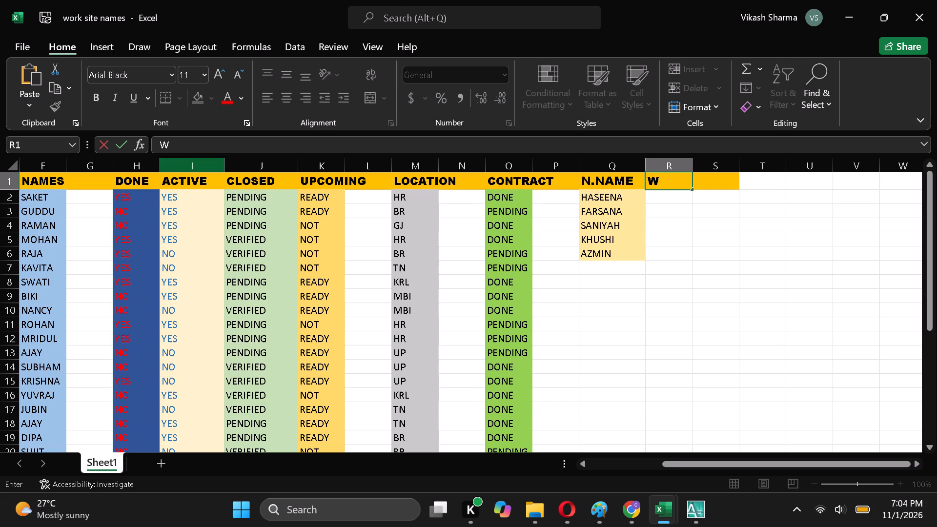
{"action": "type", "text": "ORKING"}
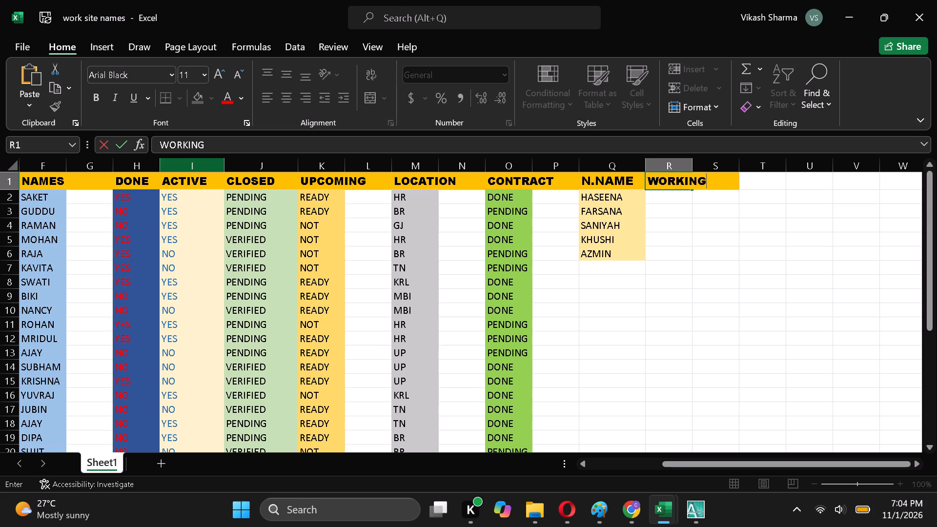
{"action": "key", "text": "space"}
{"action": "key", "text": "m"}
{"action": "key", "text": "e"}
{"action": "key", "text": "BackSpace"}
{"action": "key", "text": "BackSpace"}
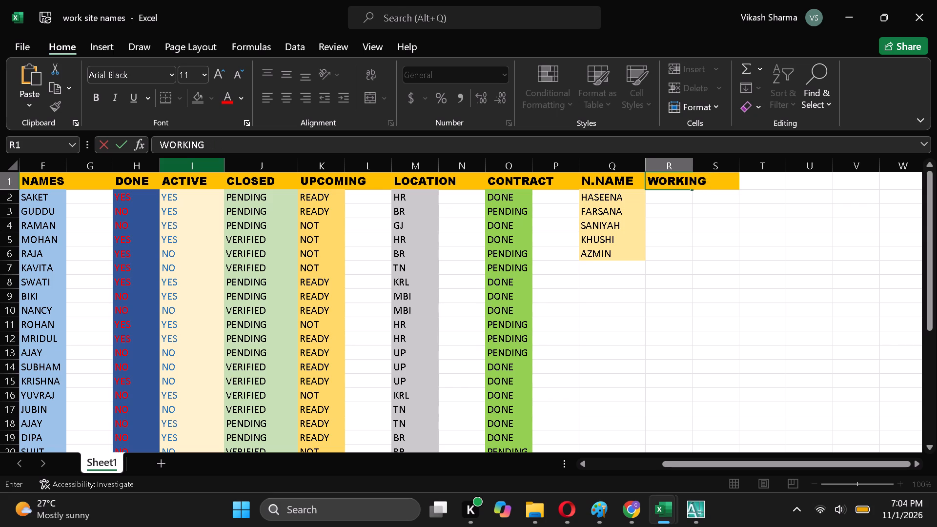
{"action": "type", "text": "PL"}
{"action": "type", "text": "AT"}
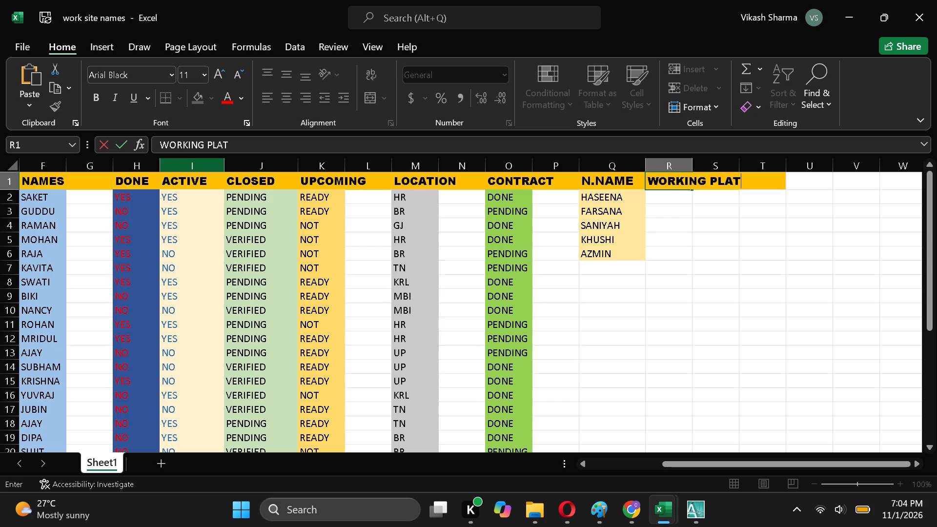
{"action": "type", "text": "FOR"}
{"action": "key", "text": "comma"}
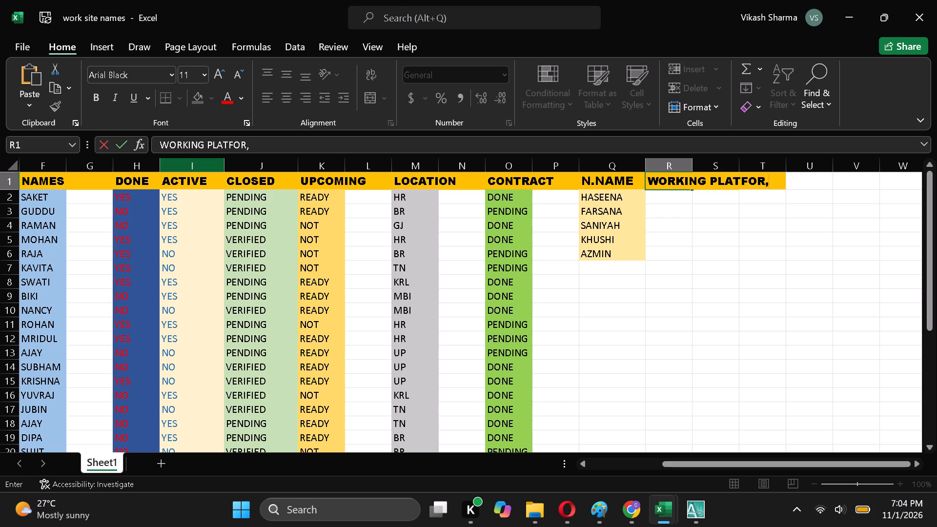
{"action": "key", "text": "BackSpace"}
{"action": "key", "text": "m"}
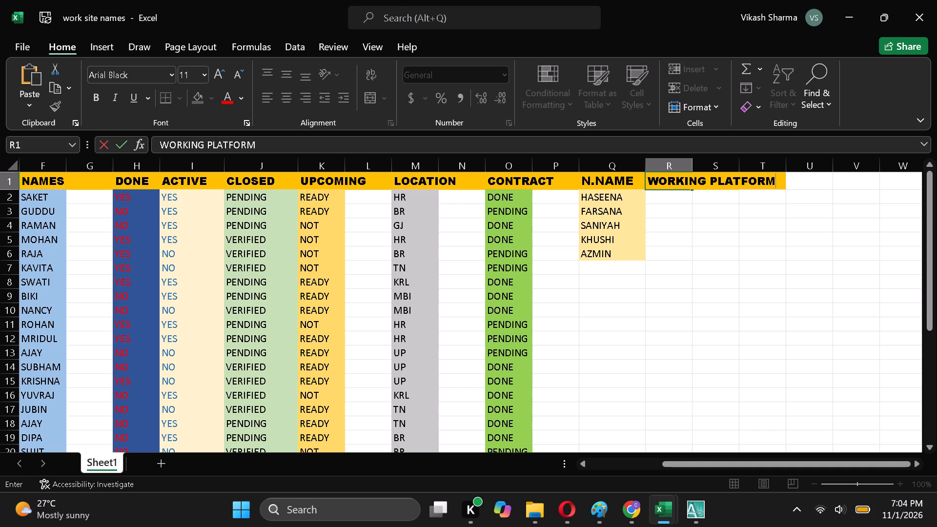
Widen column R so the whole WORKING PLATFORM header fits inside it.
{"action": "left_click", "coordinate": [692, 166]}
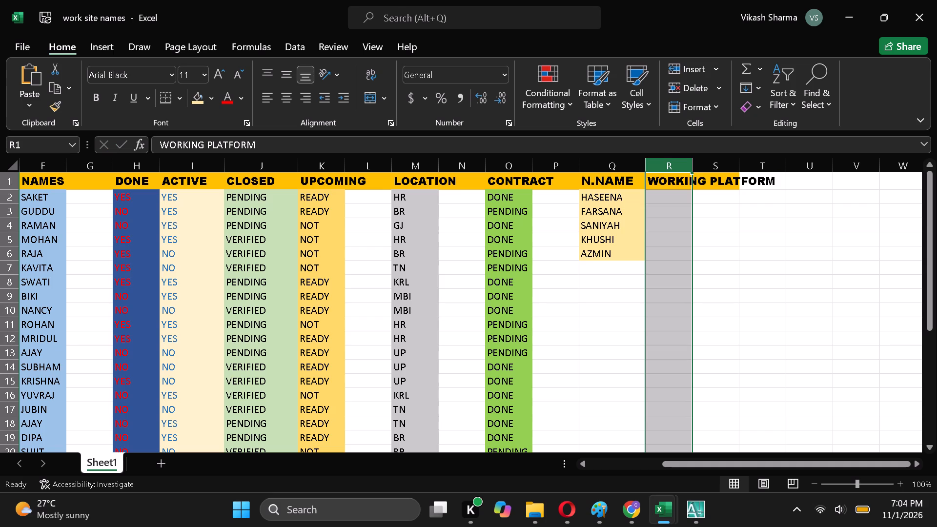
{"action": "left_click_drag", "start_coordinate": [692, 166], "coordinate": [769, 164]}
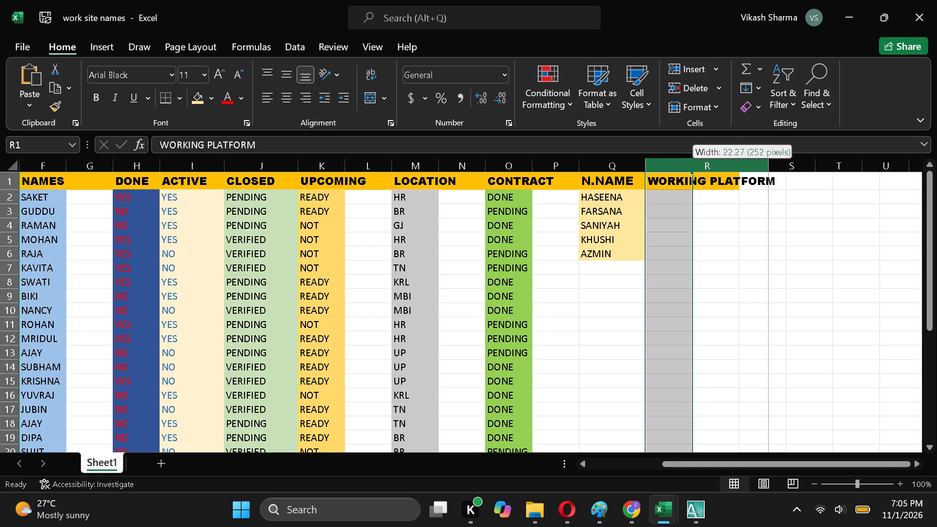
{"action": "left_click_drag", "start_coordinate": [769, 164], "coordinate": [789, 164]}
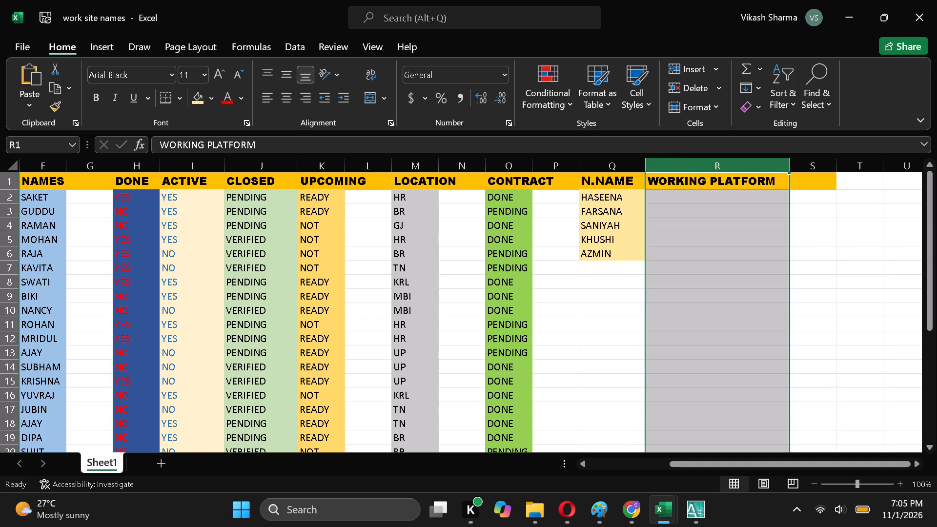
{"action": "left_click", "coordinate": [789, 164]}
{"action": "left_click", "coordinate": [803, 241]}
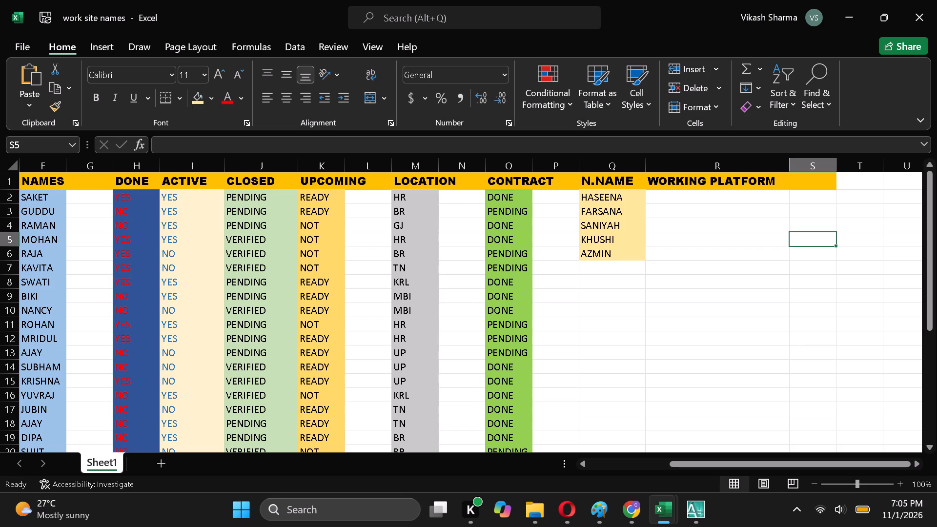
Apply a light orange fill to the empty cells R2 to R6 under WORKING PLATFORM.
{"action": "left_click", "coordinate": [704, 195]}
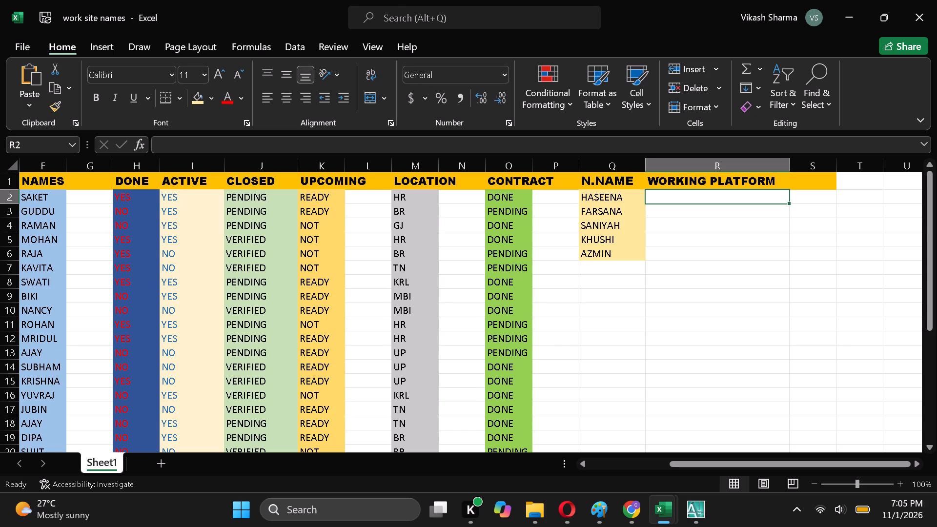
{"action": "left_click_drag", "start_coordinate": [757, 201], "coordinate": [759, 254]}
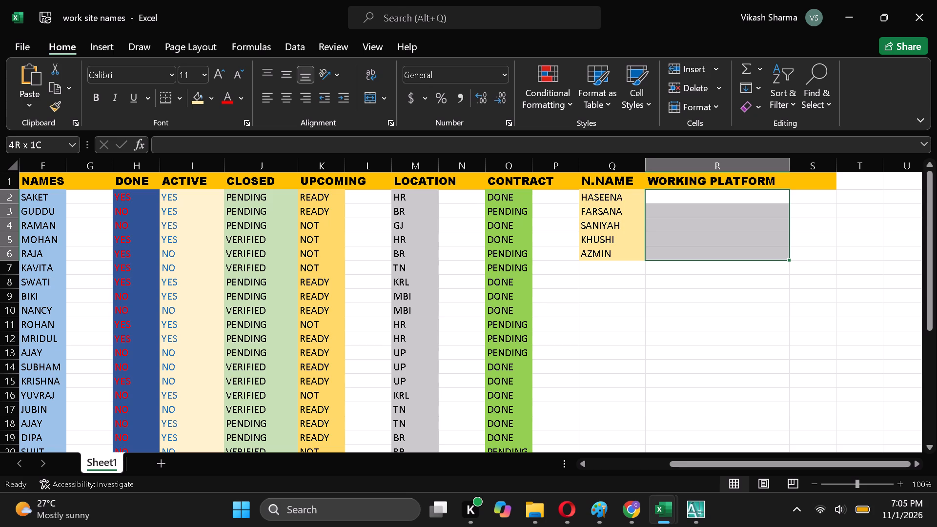
{"action": "left_click_drag", "start_coordinate": [759, 254], "coordinate": [722, 258]}
{"action": "left_click", "coordinate": [209, 99]}
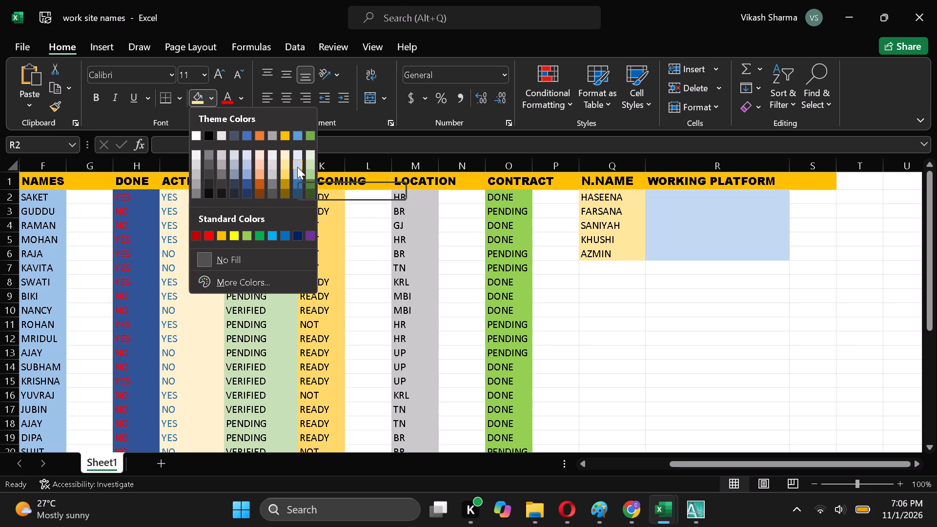
{"action": "left_click", "coordinate": [258, 165]}
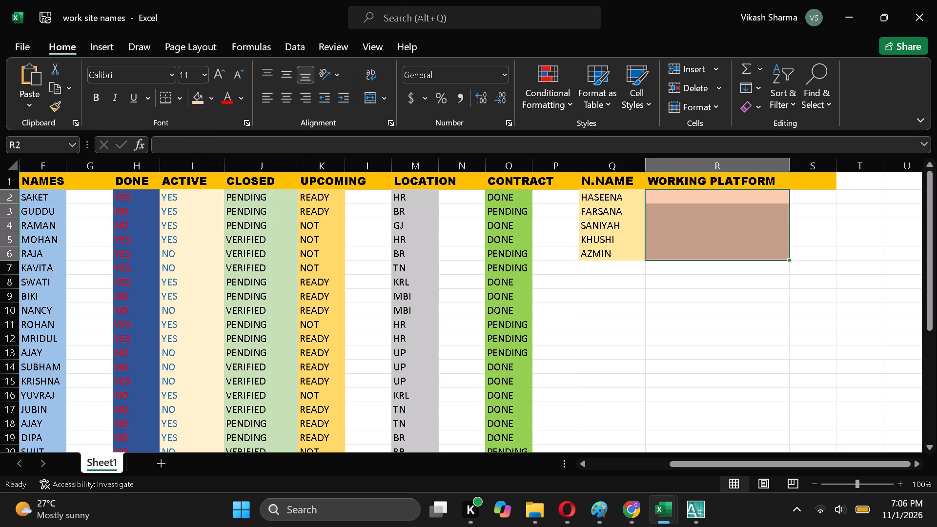
{"action": "left_click", "coordinate": [564, 305]}
{"action": "left_click", "coordinate": [662, 235]}
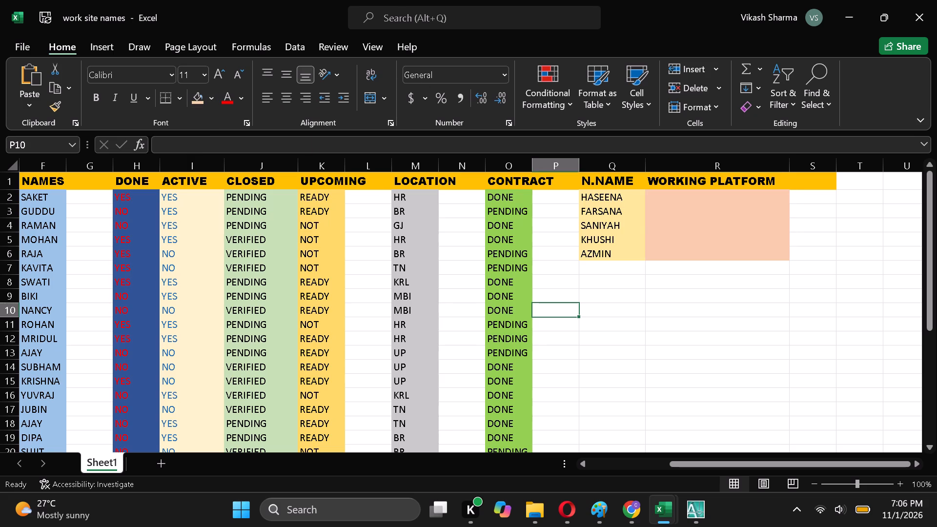
{"action": "left_click", "coordinate": [668, 194]}
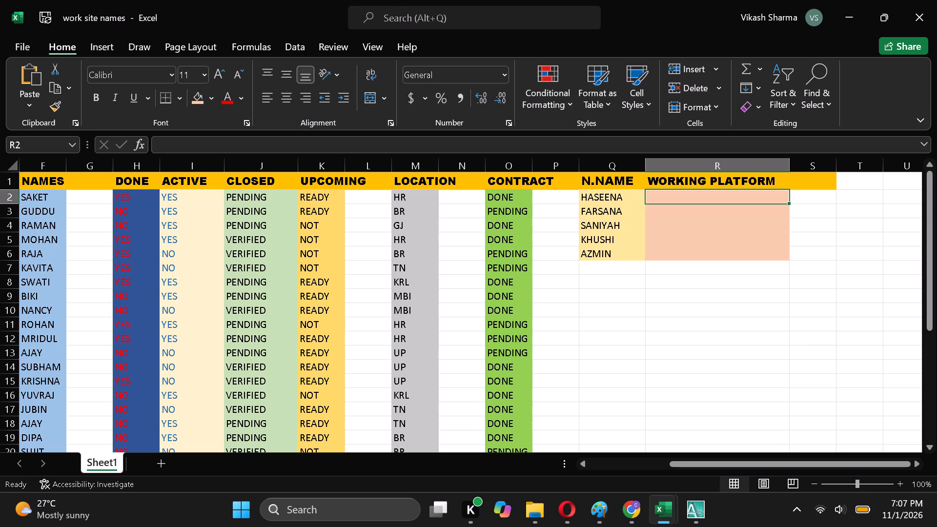
Set the font of the empty header cell S1, beside WORKING PLATFORM, to Arial Black.
{"action": "left_click", "coordinate": [826, 182]}
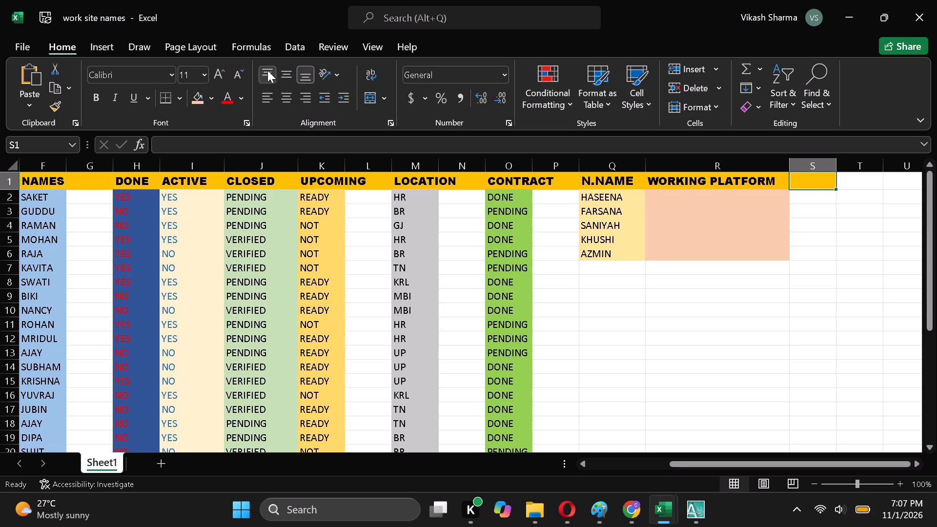
{"action": "left_click", "coordinate": [171, 76]}
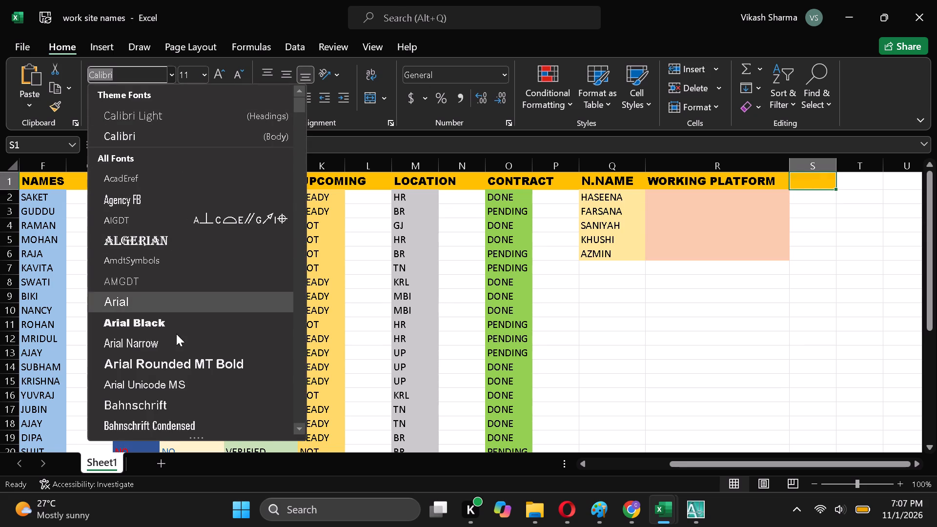
{"action": "left_click", "coordinate": [176, 324]}
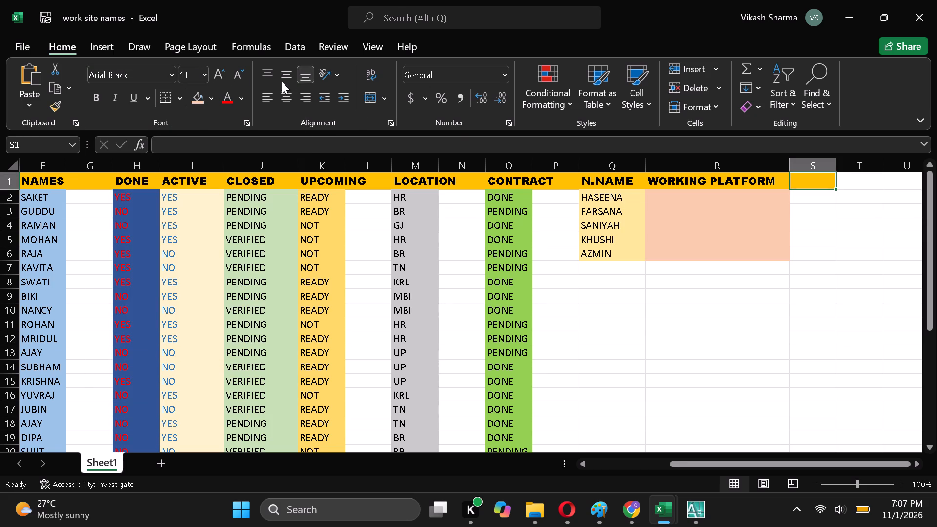
Set the font size of the empty header cell S1 to 12.
{"action": "left_click", "coordinate": [203, 72]}
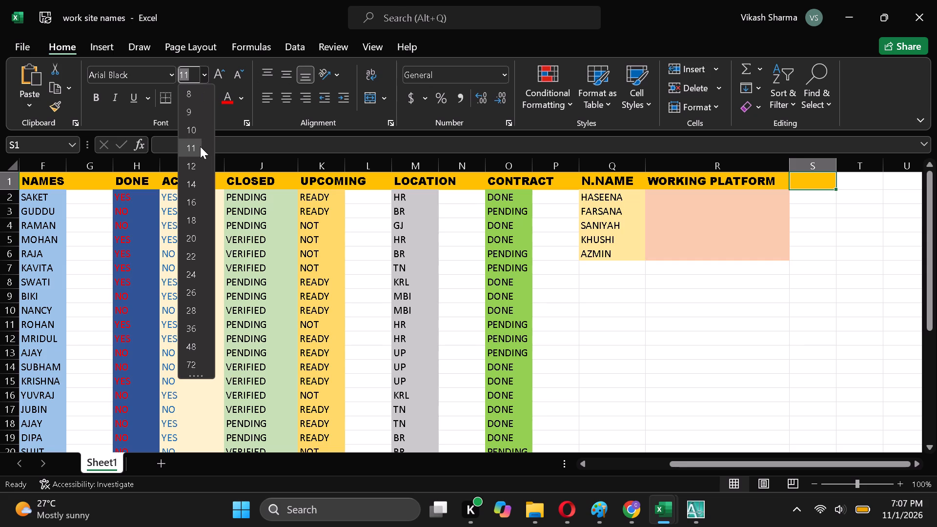
{"action": "left_click", "coordinate": [200, 159]}
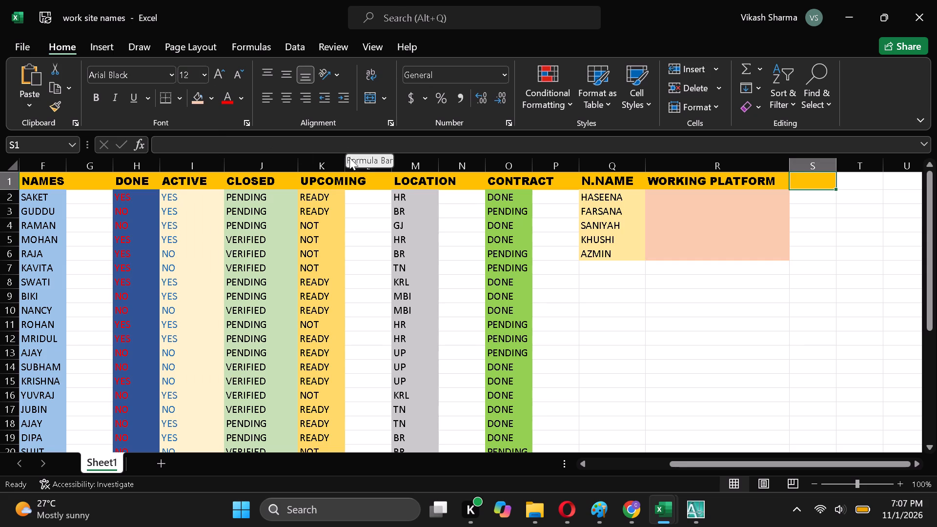
Enter STARTING DATE as the column header in S1.
{"action": "key", "text": "d"}
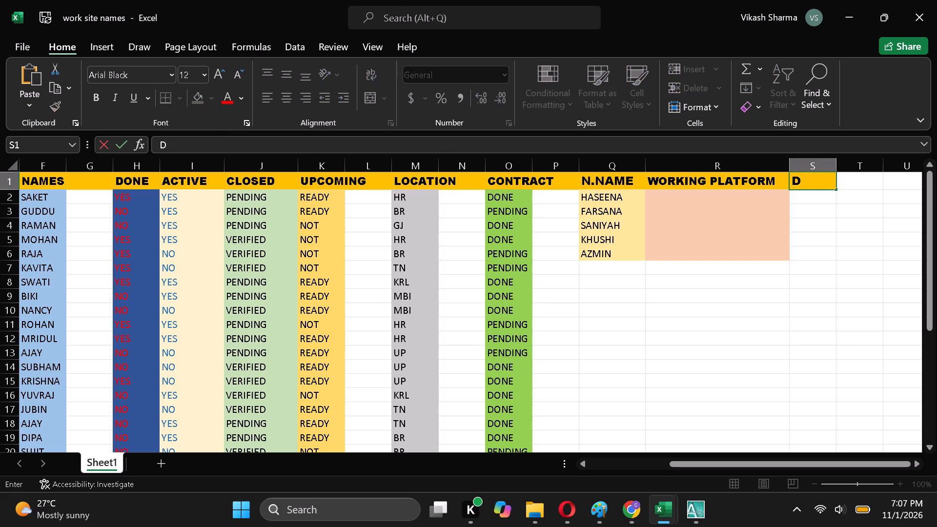
{"action": "type", "text": "ATE"}
{"action": "key", "text": "Left"}
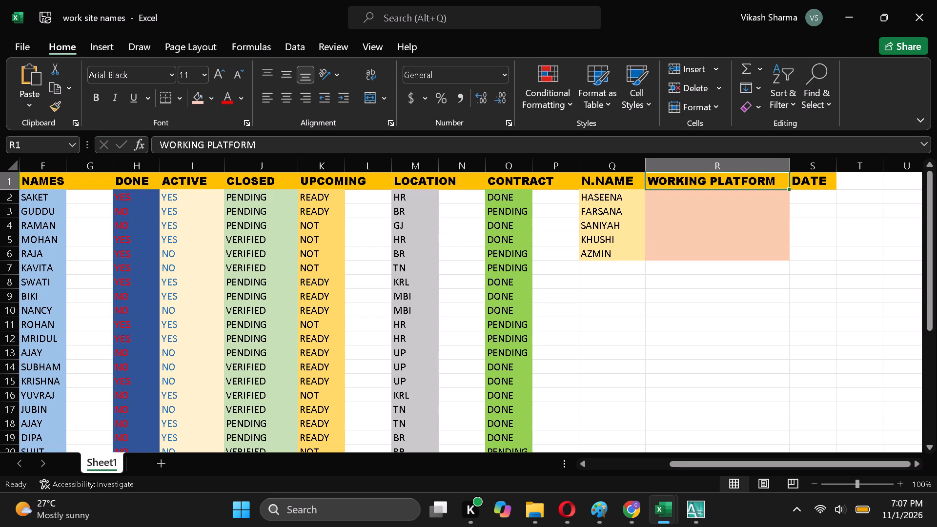
{"action": "key", "text": "Right"}
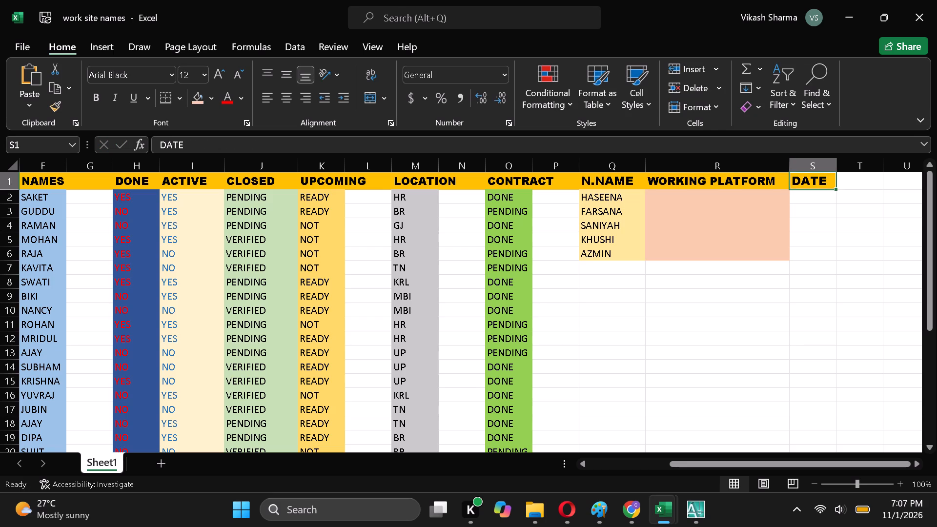
{"action": "double_click", "coordinate": [792, 181]}
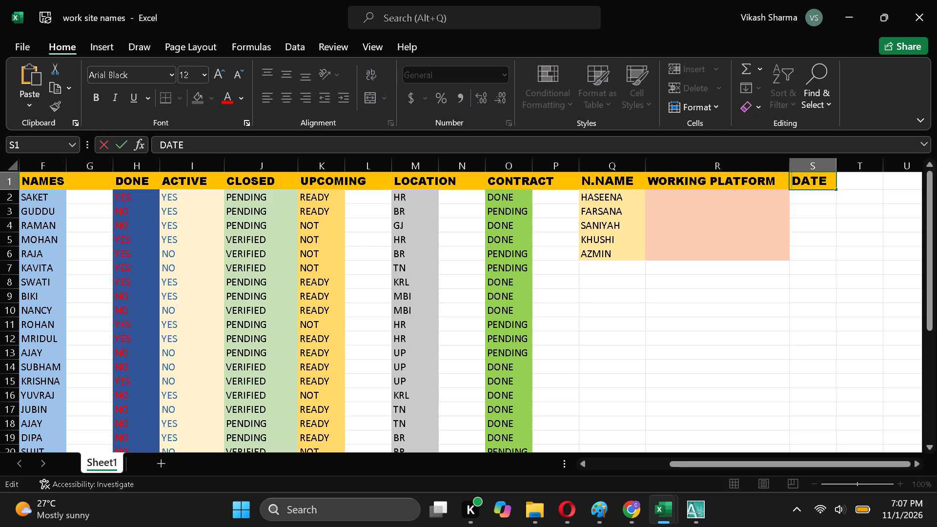
{"action": "type", "text": "ST"}
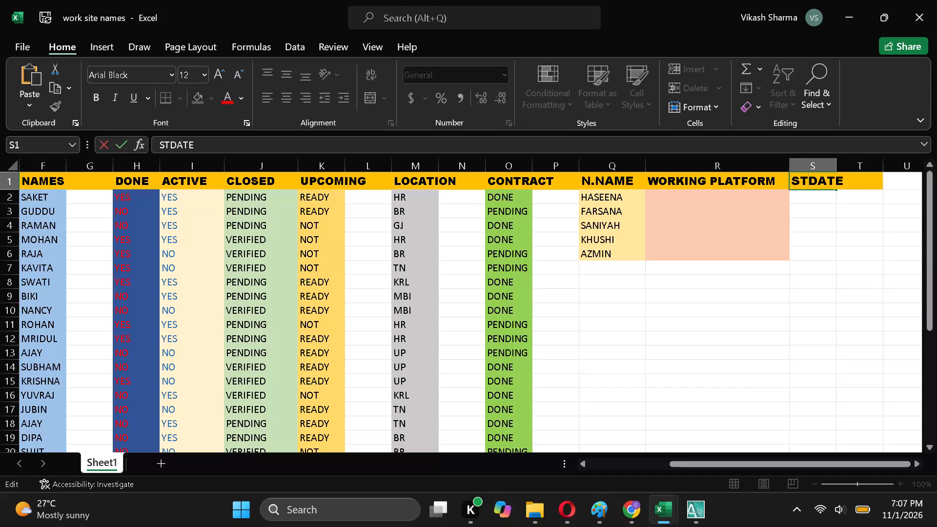
{"action": "type", "text": "ARTING"}
{"action": "key", "text": "space"}
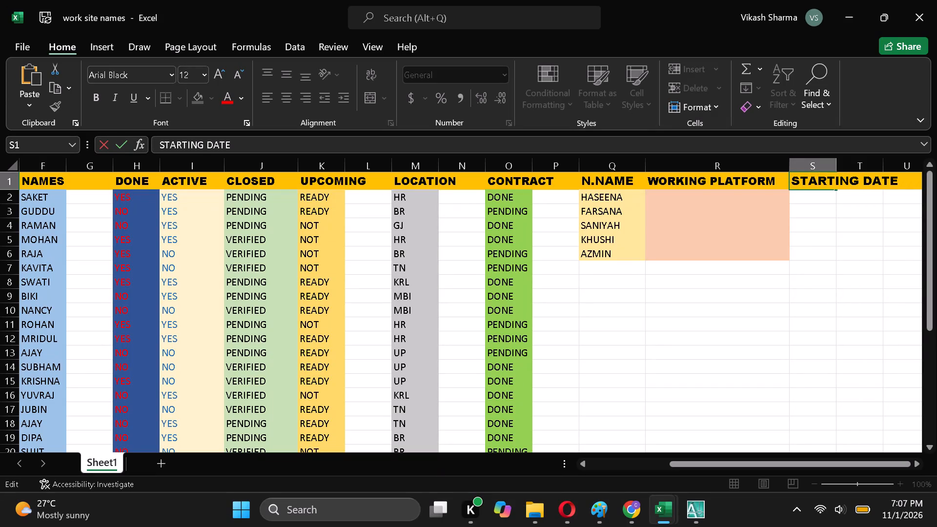
Widen column S so the whole STARTING DATE header fits inside it.
{"action": "left_click", "coordinate": [840, 166]}
{"action": "left_click_drag", "start_coordinate": [836, 166], "coordinate": [876, 163]}
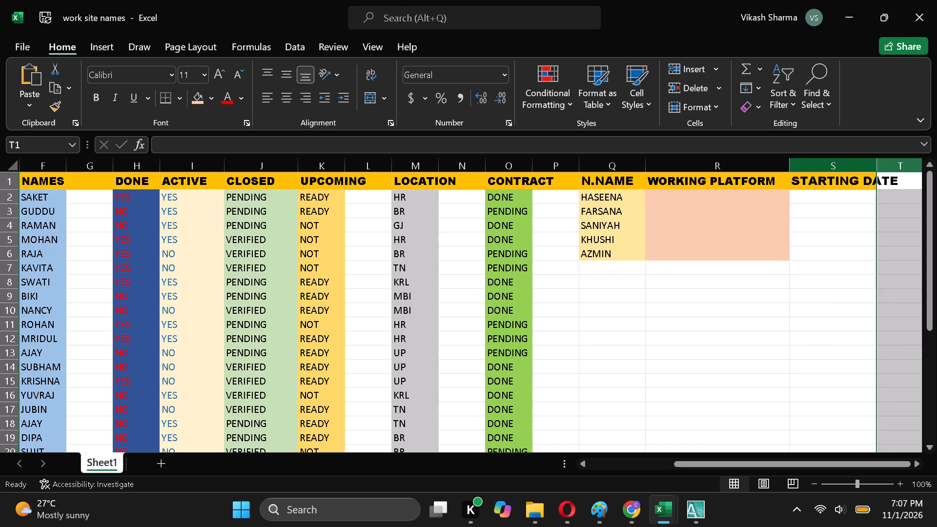
{"action": "double_click", "coordinate": [877, 162]}
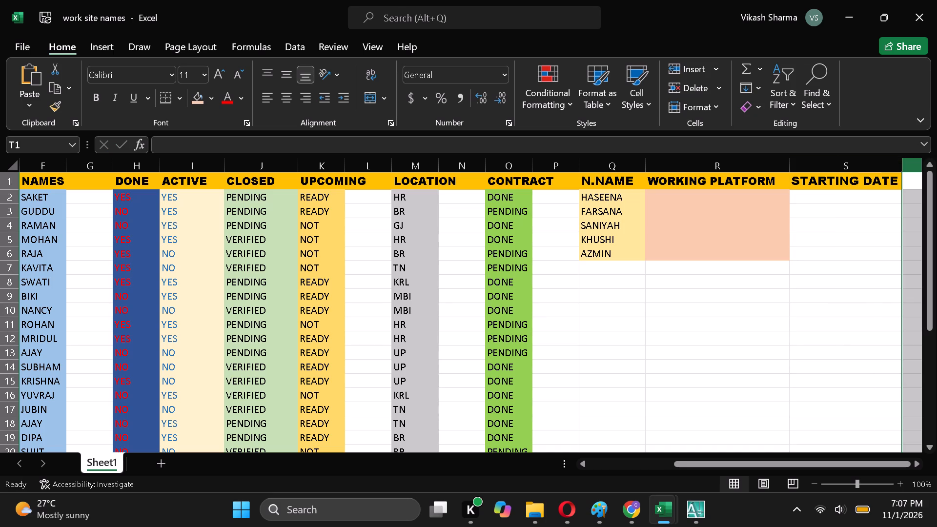
{"action": "left_click", "coordinate": [904, 161]}
{"action": "left_click", "coordinate": [847, 224]}
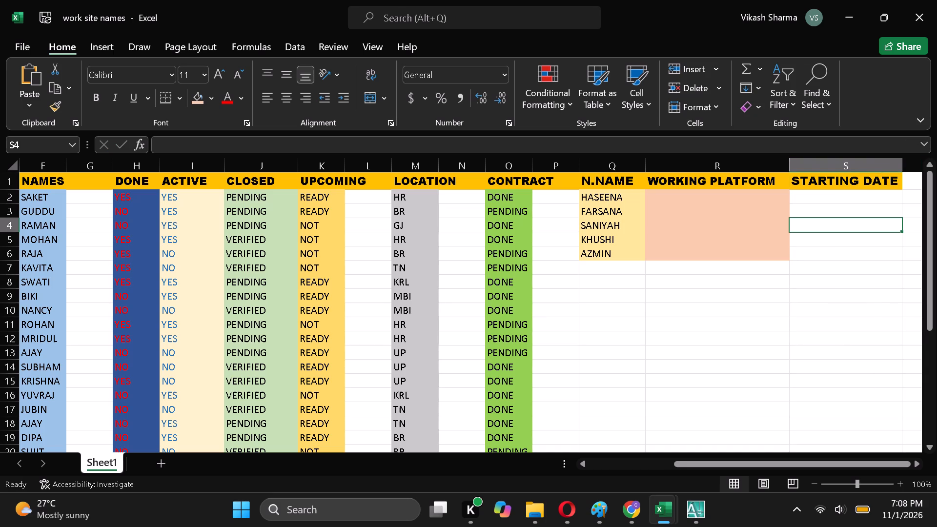
{"action": "left_click", "coordinate": [844, 198]}
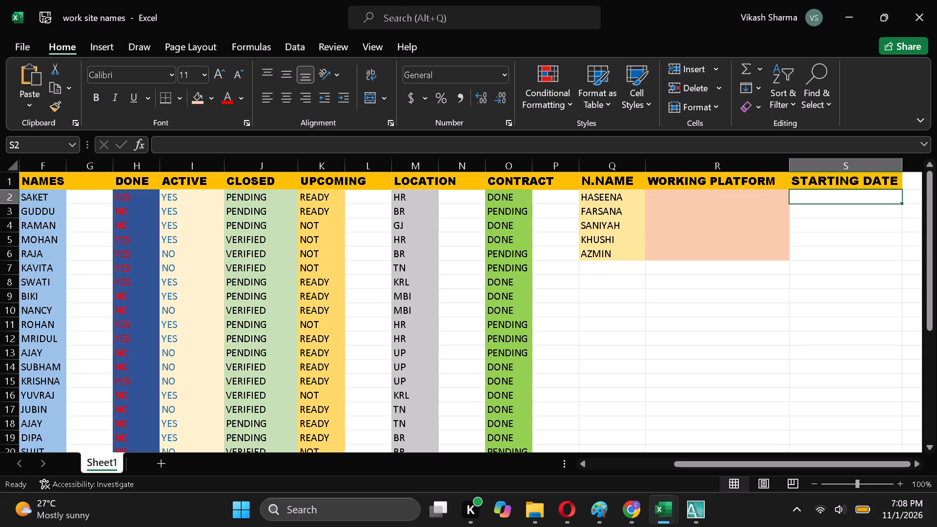
Add the names RAHUL, DIVYA, ASHISH and DEEPAK under N.NAME in cells Q7 to Q10.
{"action": "left_click", "coordinate": [613, 265]}
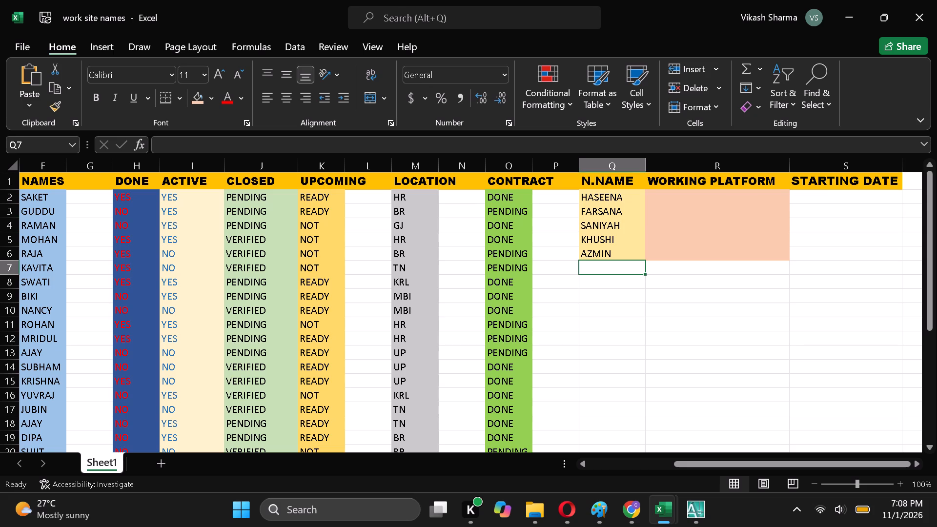
{"action": "type", "text": "RAHU"}
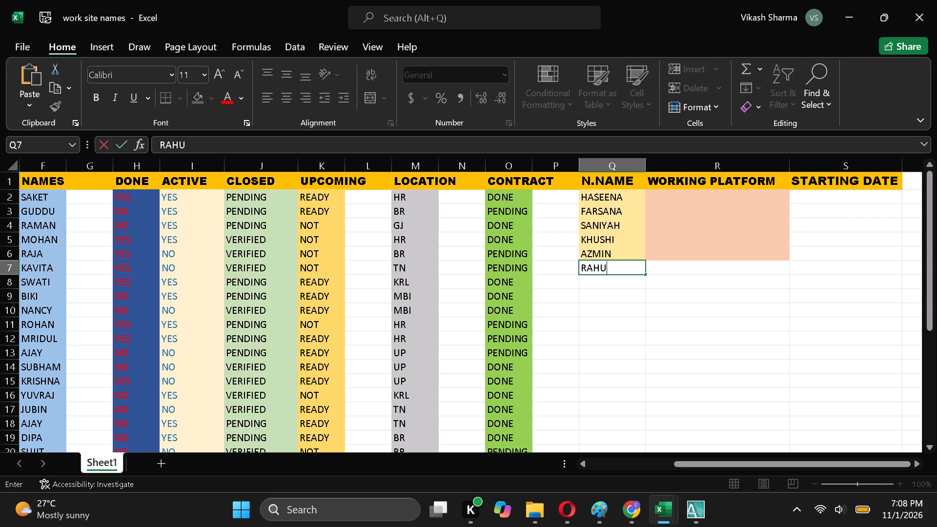
{"action": "key", "text": "l"}
{"action": "key", "text": "Return"}
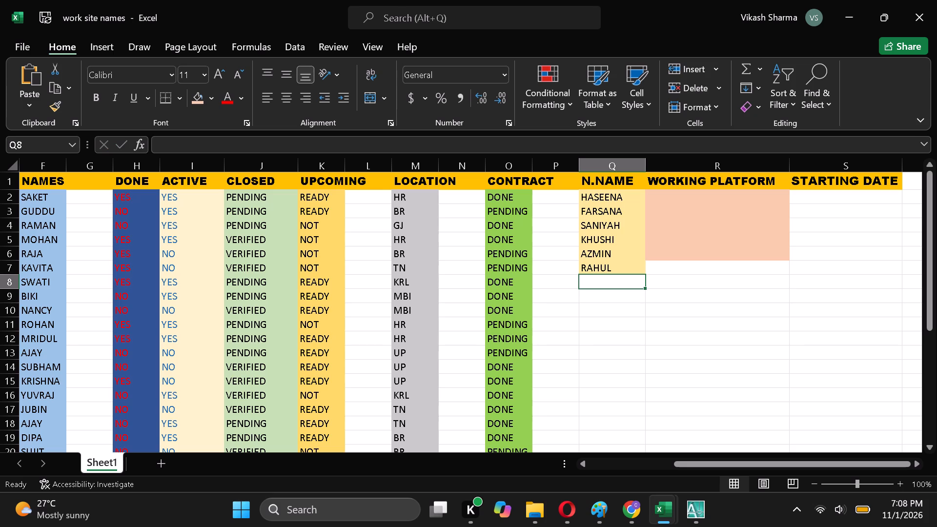
{"action": "type", "text": "DIVYA"}
{"action": "key", "text": "Return"}
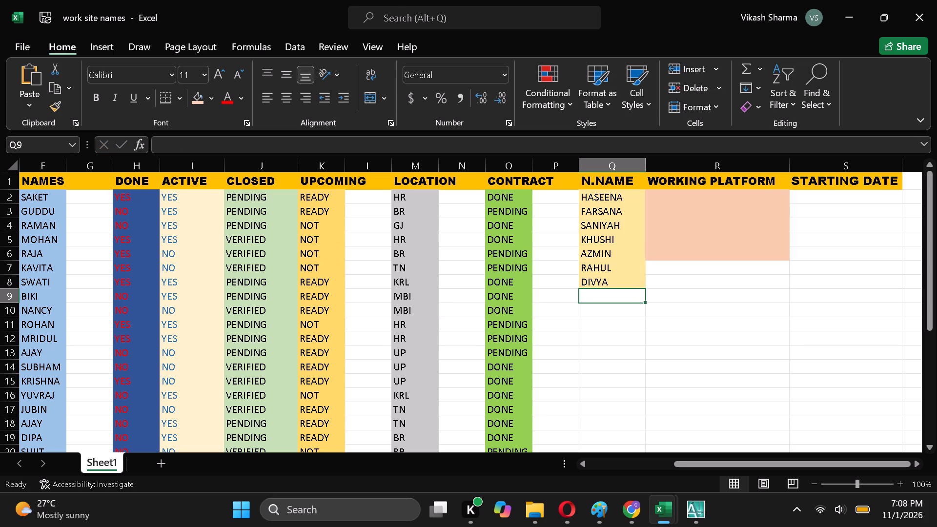
{"action": "type", "text": "ASHISH"}
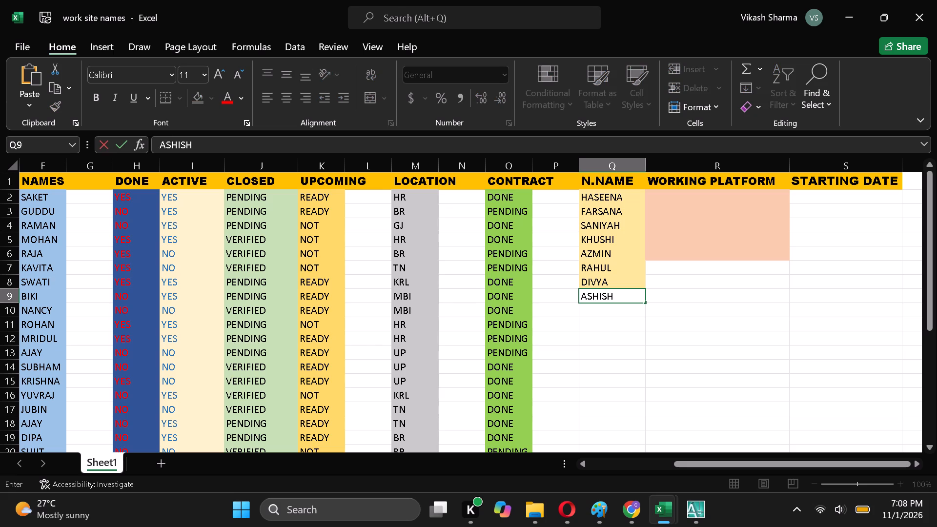
{"action": "key", "text": "Return"}
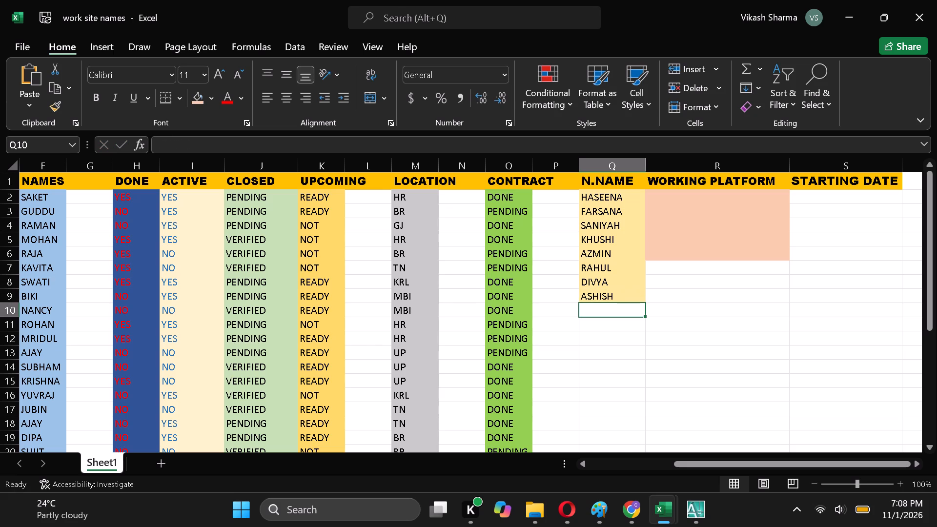
{"action": "type", "text": "DEE"}
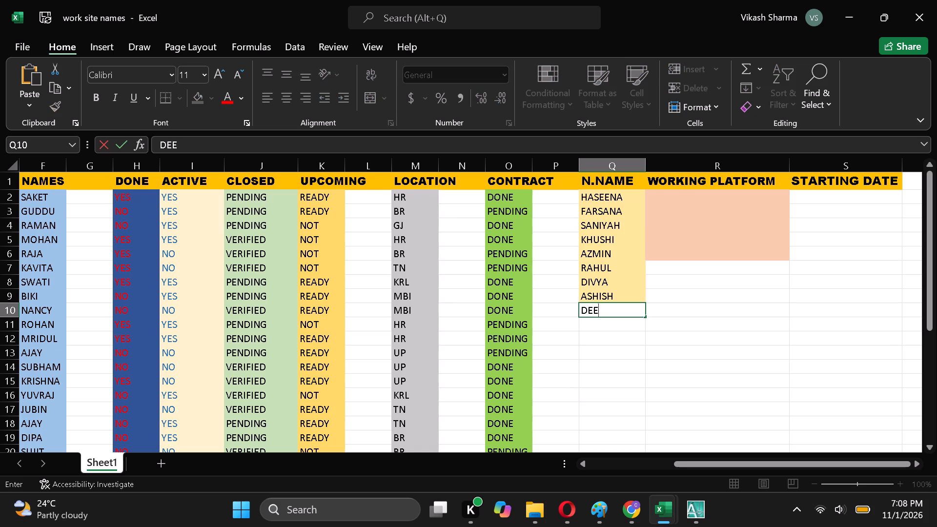
{"action": "key", "text": "p"}
{"action": "type", "text": "AK"}
{"action": "key", "text": "Return"}
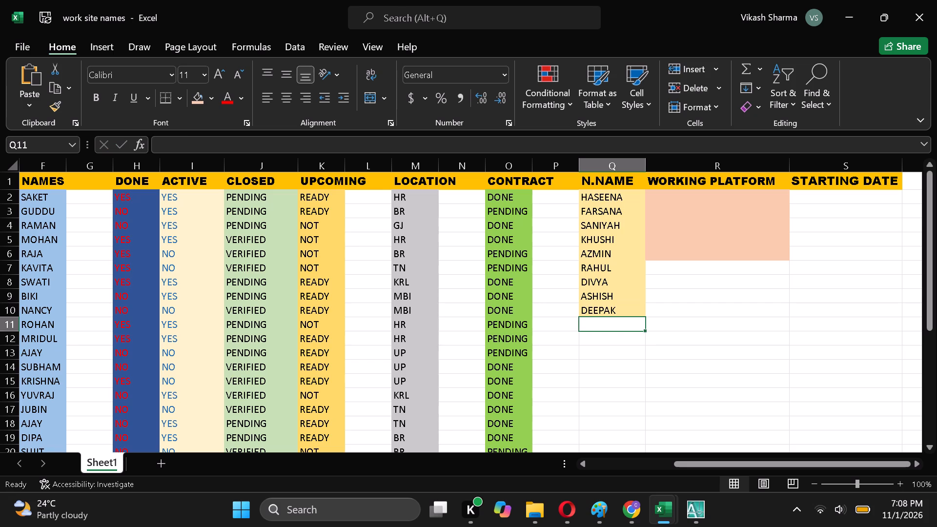
Continue the N.NAME list with KASHISH, KAVITA and VIKY in cells Q11 to Q13.
{"action": "key", "text": "k"}
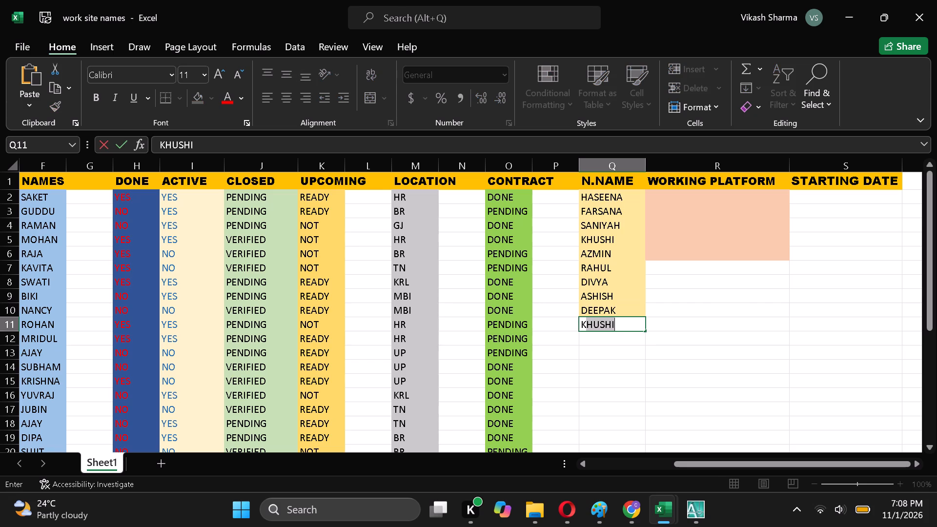
{"action": "key", "text": "a"}
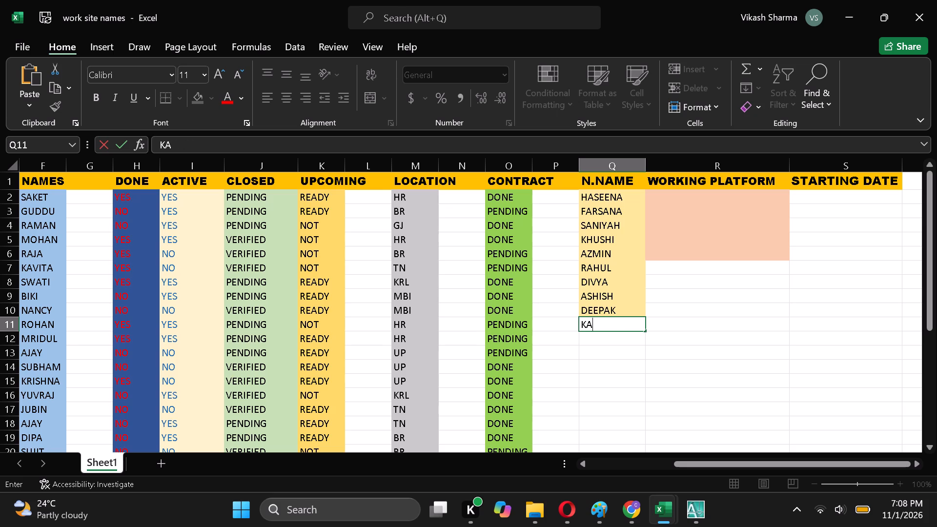
{"action": "type", "text": "SHI"}
{"action": "key", "text": "s"}
{"action": "key", "text": "h"}
{"action": "key", "text": "Return"}
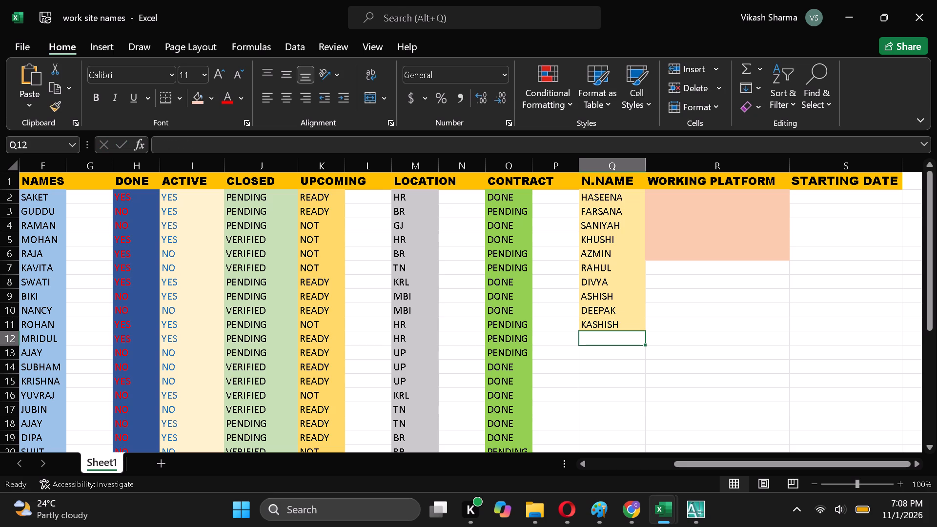
{"action": "key", "text": "k"}
{"action": "key", "text": "a"}
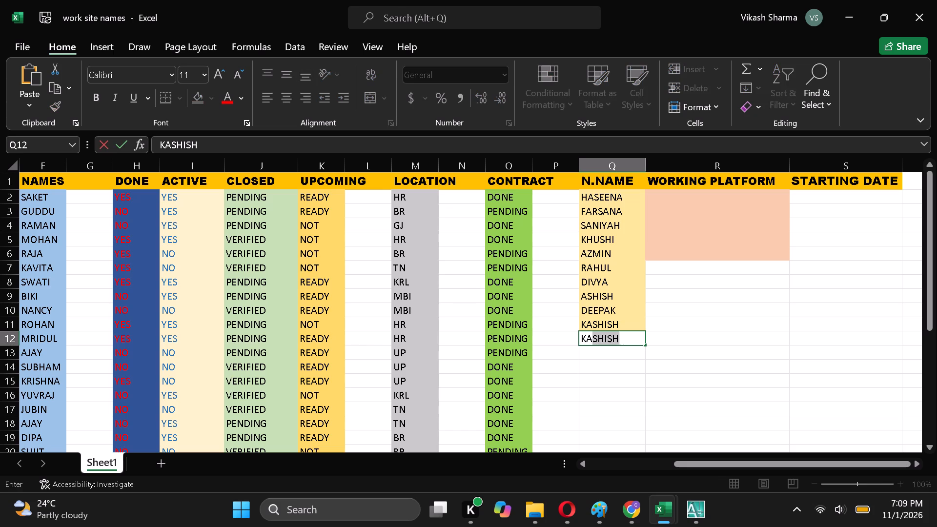
{"action": "type", "text": "VITA"}
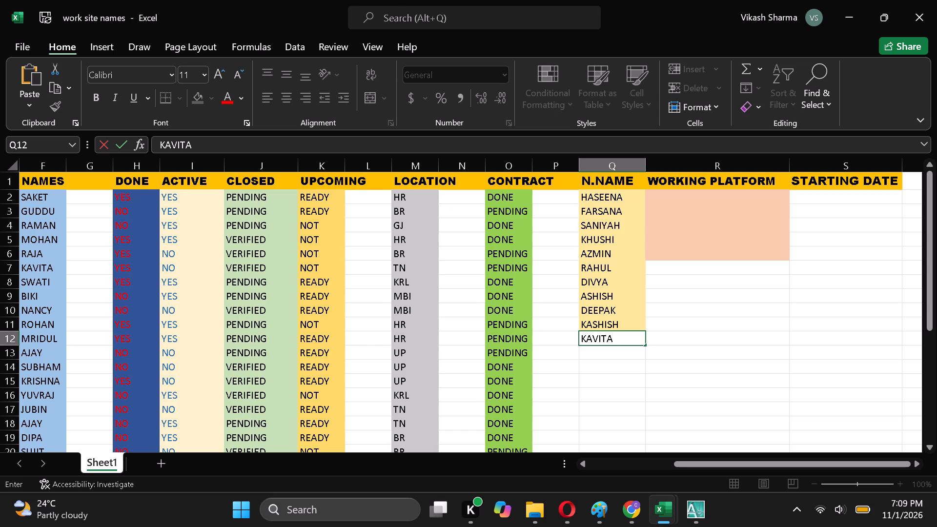
{"action": "key", "text": "Return"}
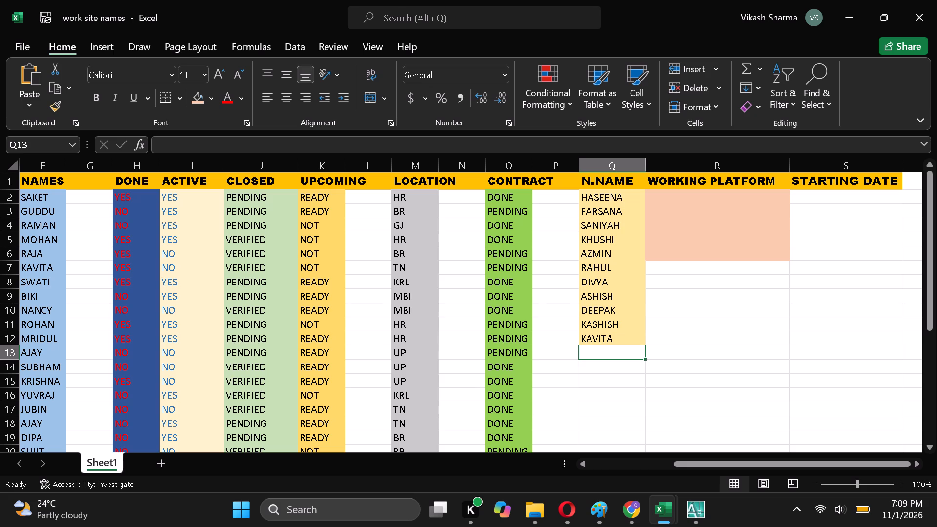
{"action": "key", "text": "v"}
{"action": "key", "text": "i"}
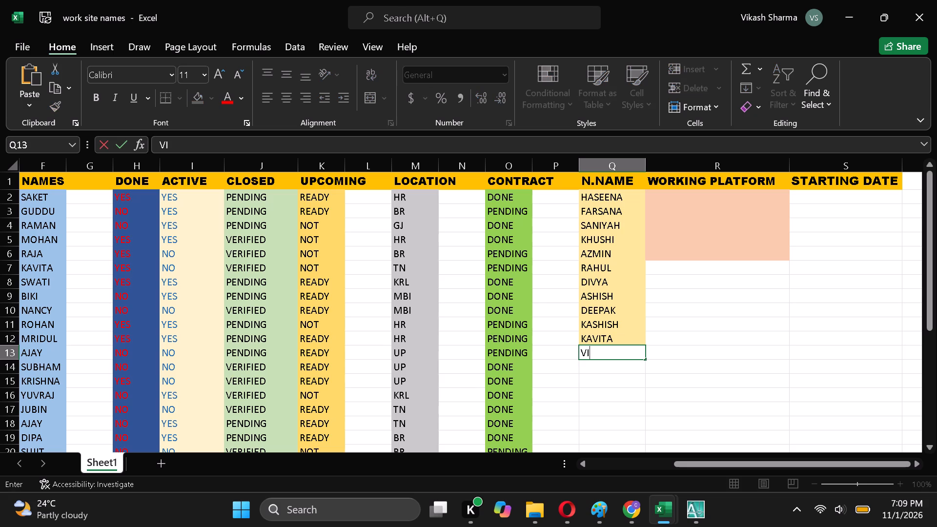
{"action": "type", "text": "KY"}
{"action": "key", "text": "Return"}
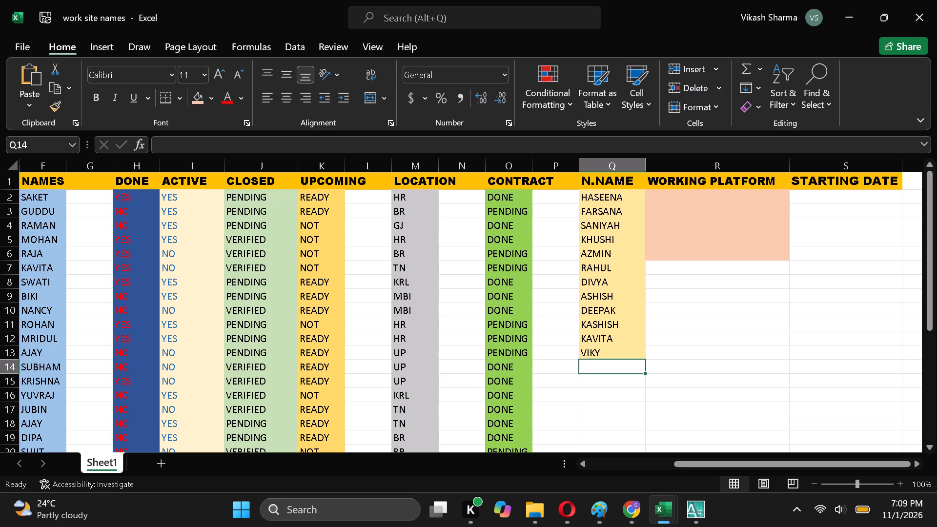
Continue the N.NAME list with IKKY, KARAN, DEEPAK and JHANDU in cells Q14 to Q17.
{"action": "type", "text": "IKKY"}
{"action": "key", "text": "Return"}
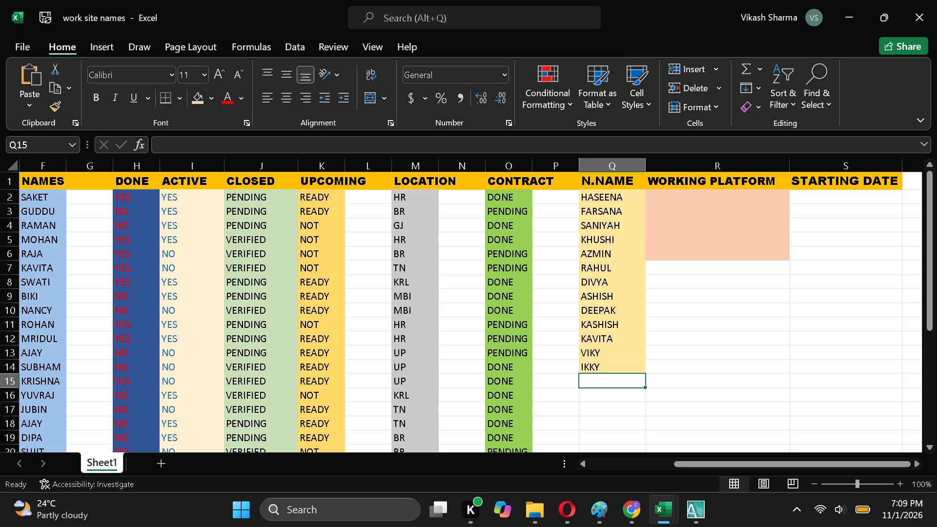
{"action": "type", "text": "KARAN"}
{"action": "key", "text": "Return"}
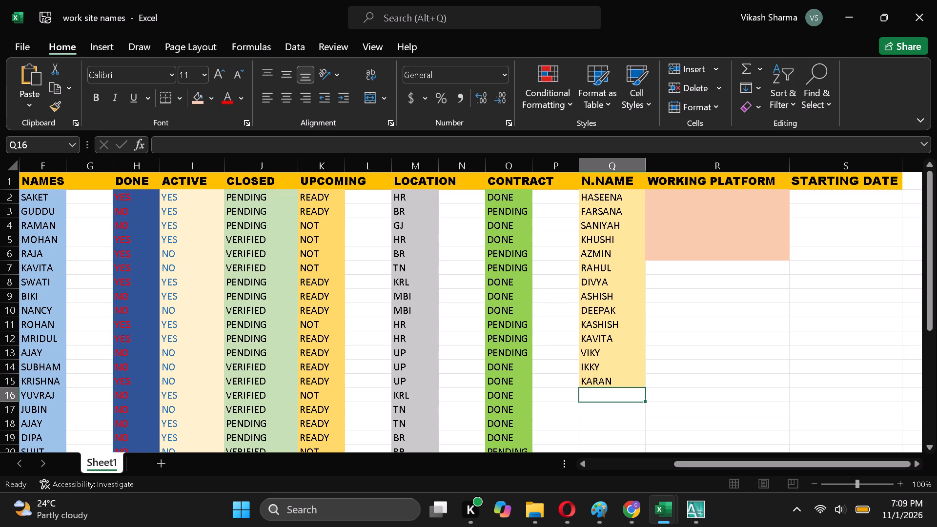
{"action": "type", "text": "DEEP"}
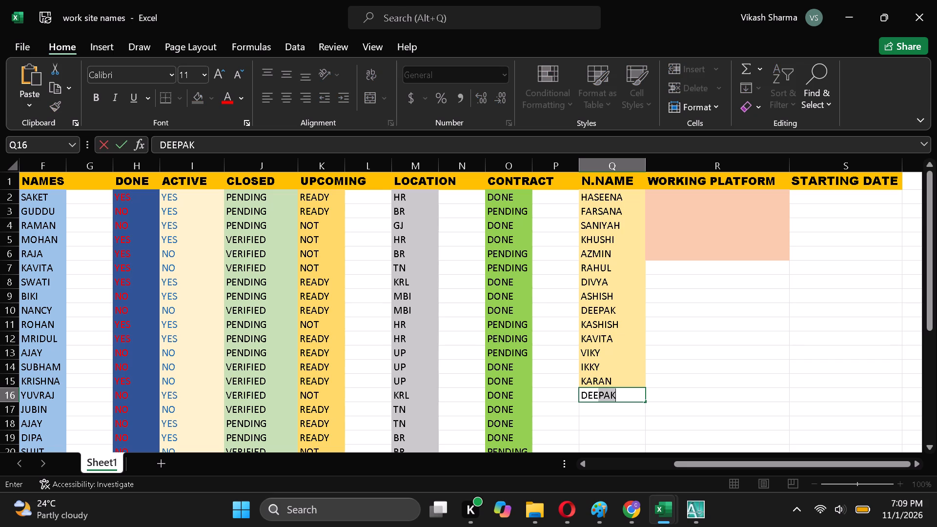
{"action": "key", "text": "Return"}
{"action": "type", "text": "JHANDU"}
{"action": "key", "text": "Return"}
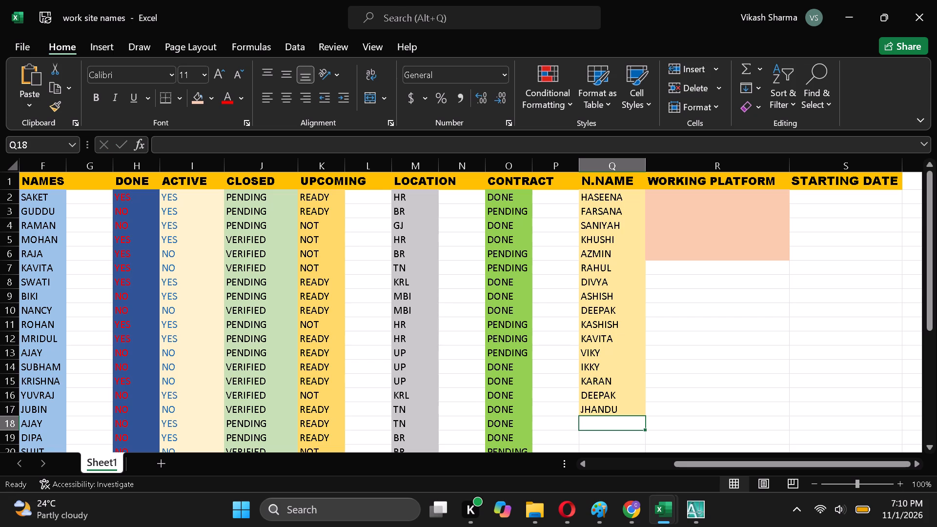
Switch to the member details workbook in Excel and select the empty $ cell D9 in the last member row.
{"action": "left_click", "coordinate": [694, 513]}
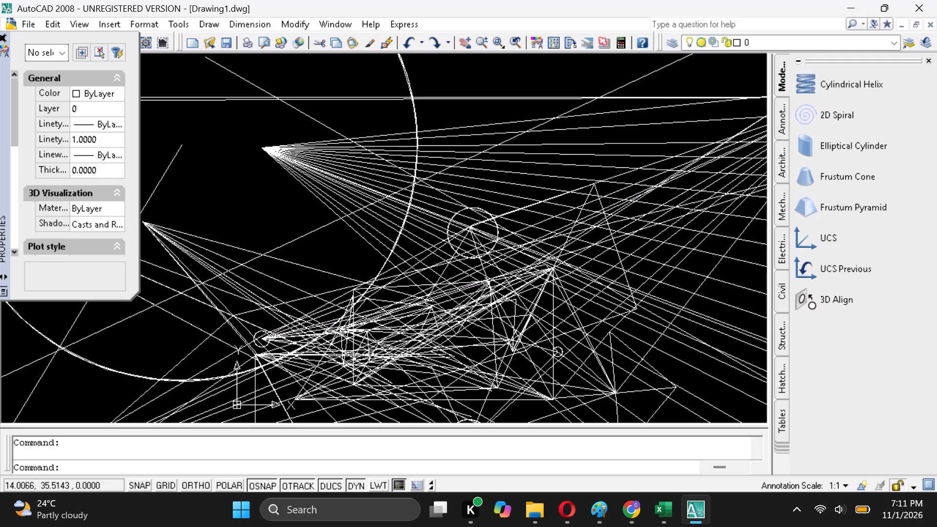
{"action": "left_click", "coordinate": [673, 524]}
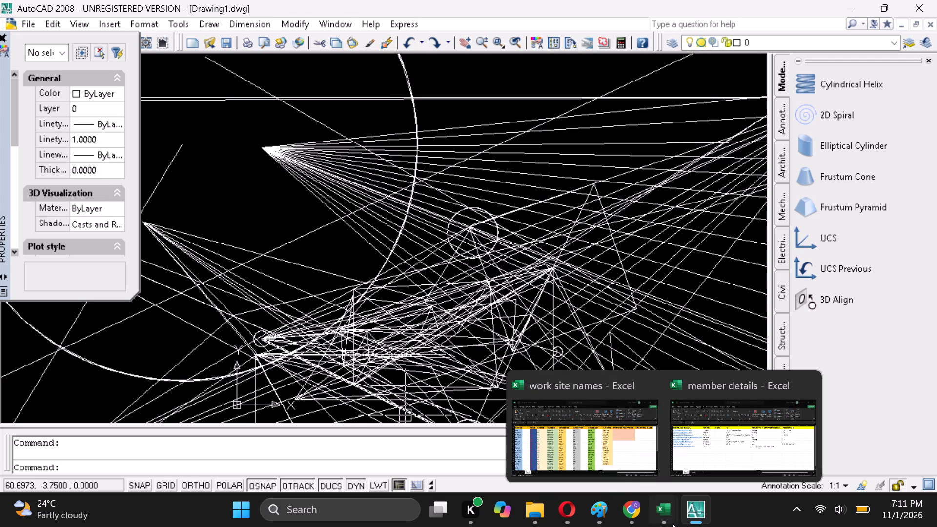
{"action": "left_click", "coordinate": [701, 456]}
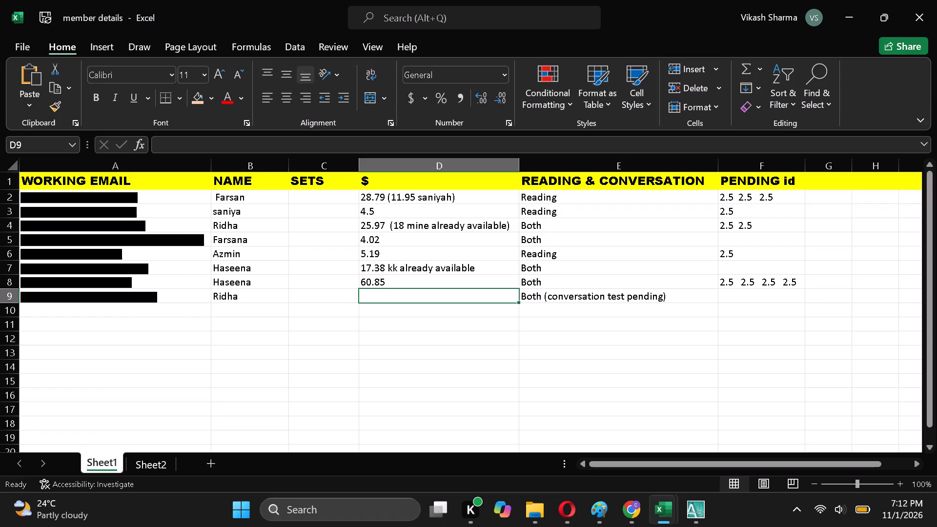
{"action": "left_click", "coordinate": [466, 315]}
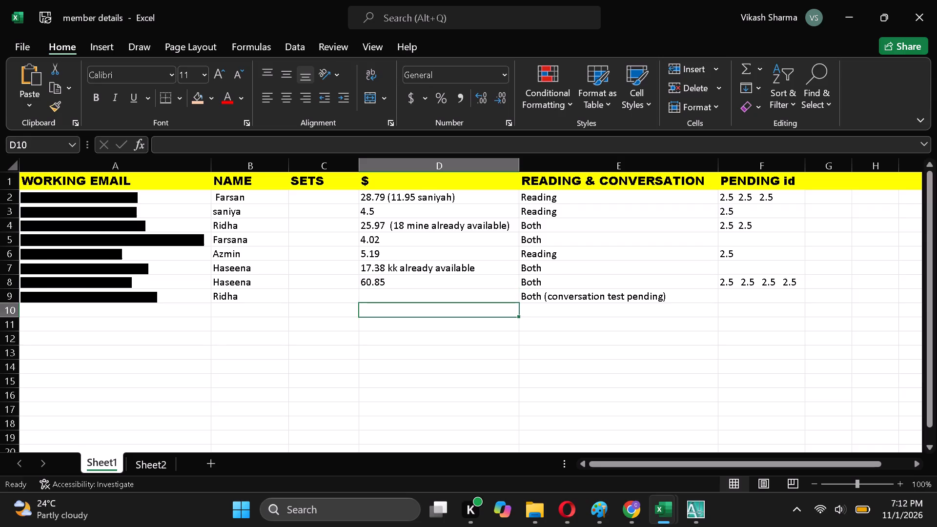
{"action": "left_click", "coordinate": [470, 301]}
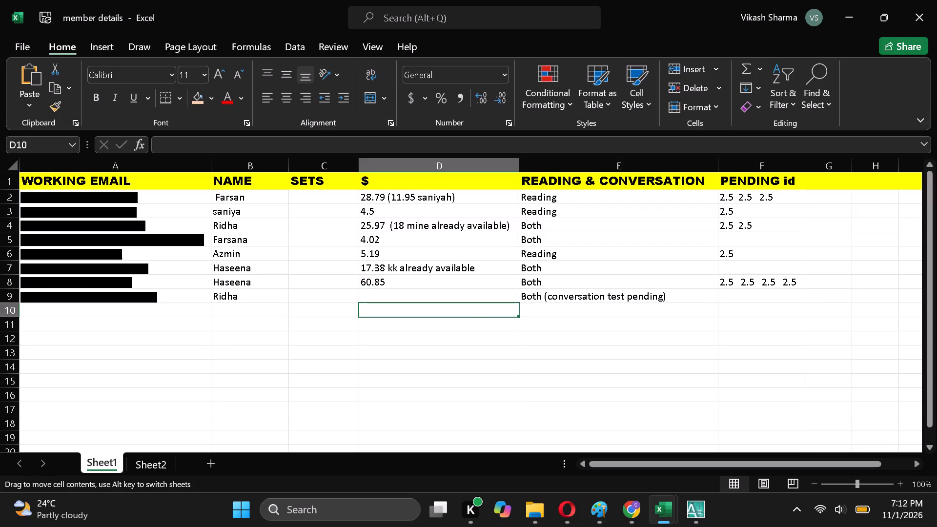
{"action": "left_click", "coordinate": [462, 298]}
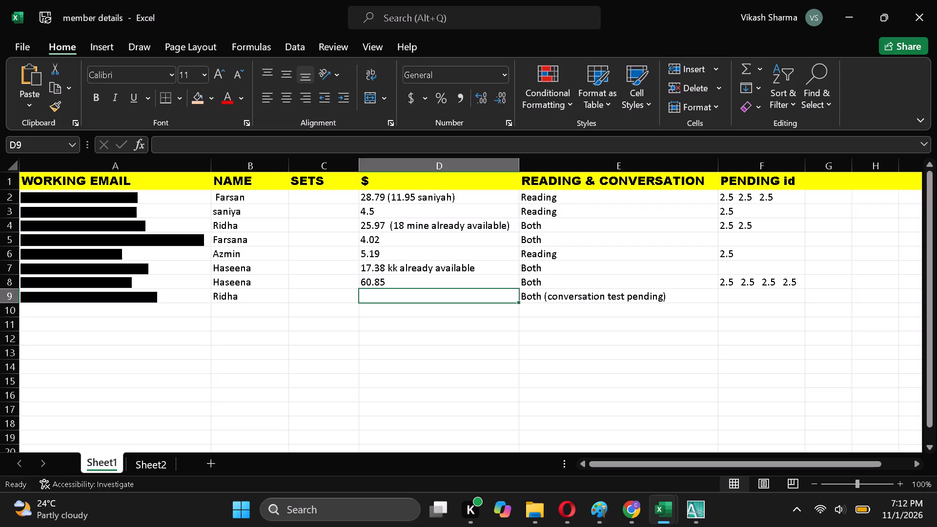